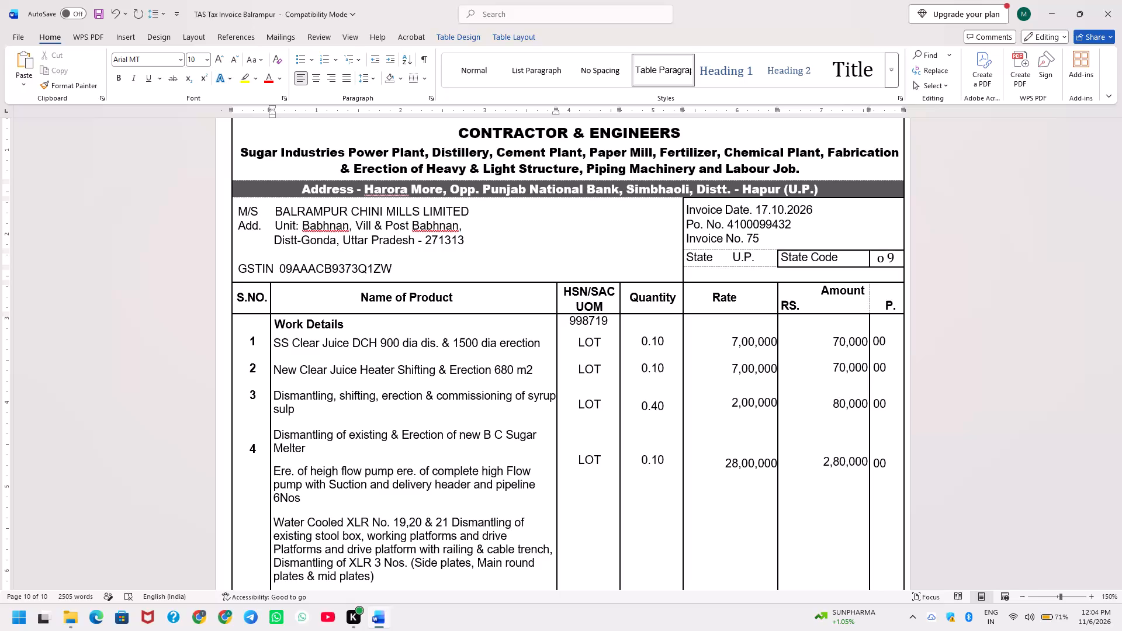
# Complete the last word of item 3's description so it reads "sulphitor.".
pyautogui.press('h')
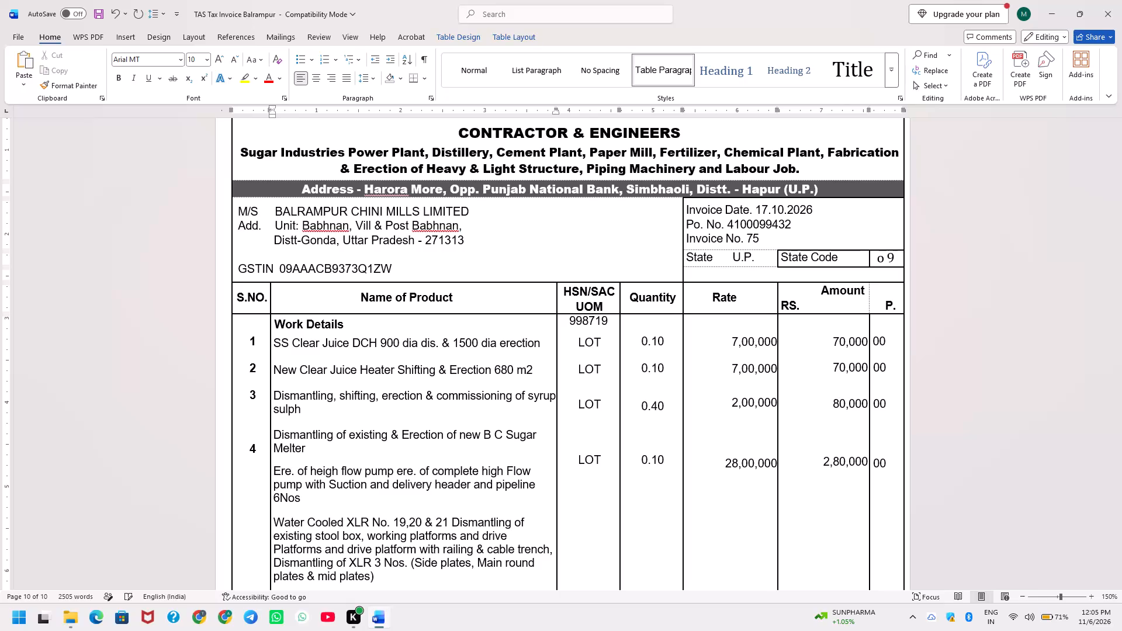
pyautogui.write('itor')
pyautogui.press('.')
# Delete one blank line above item 3's LOT entry in the HSN/SAC UOM column to raise it.
pyautogui.press('Tab')
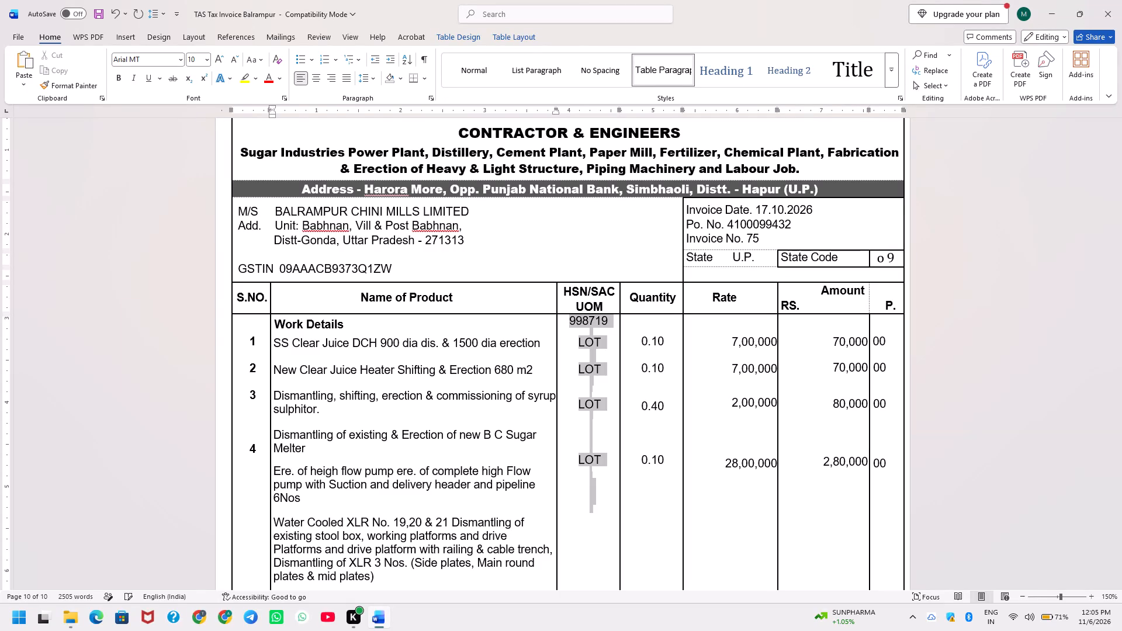
pyautogui.press('Left')
pyautogui.press('Down')
pyautogui.press('Down')
pyautogui.press('Down')
pyautogui.press('Down')
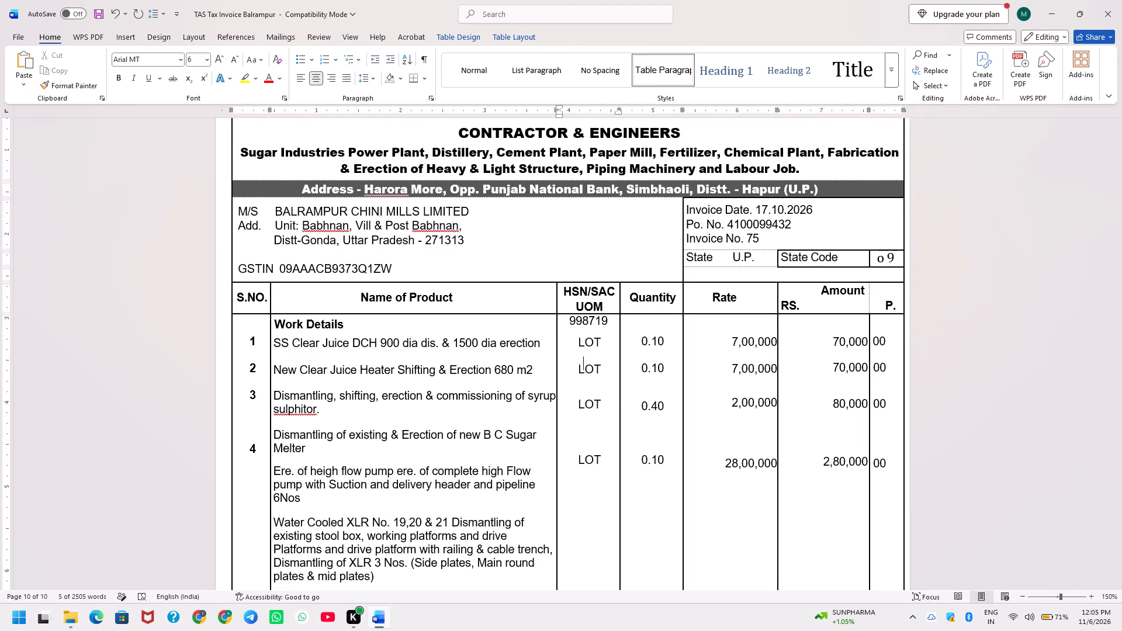
pyautogui.press('Down')
pyautogui.press('Down')
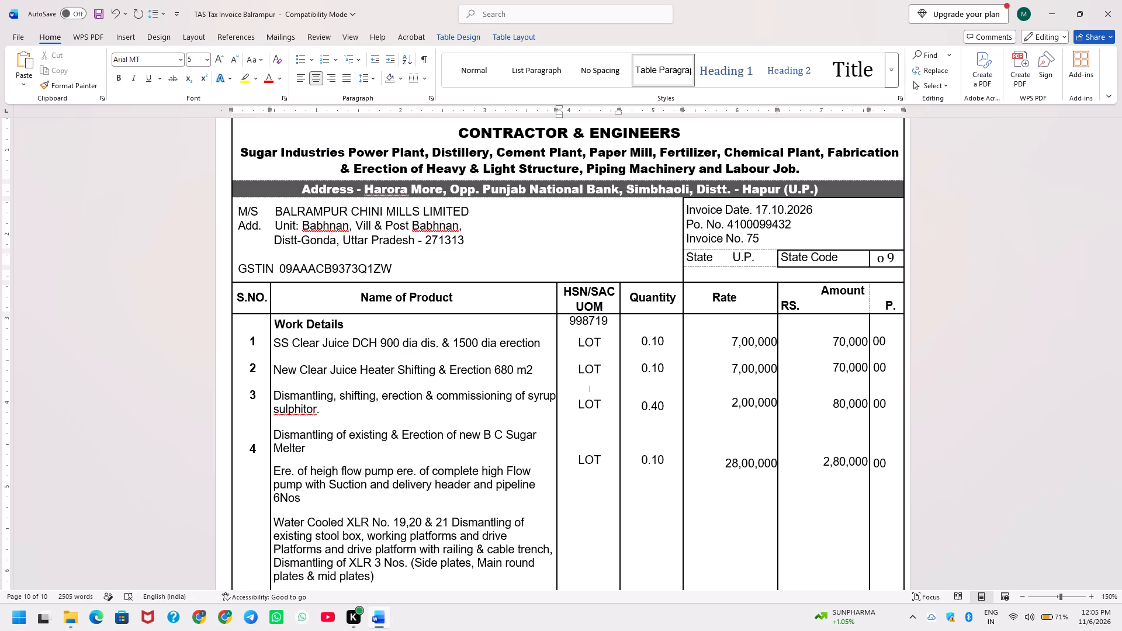
pyautogui.press('Delete')
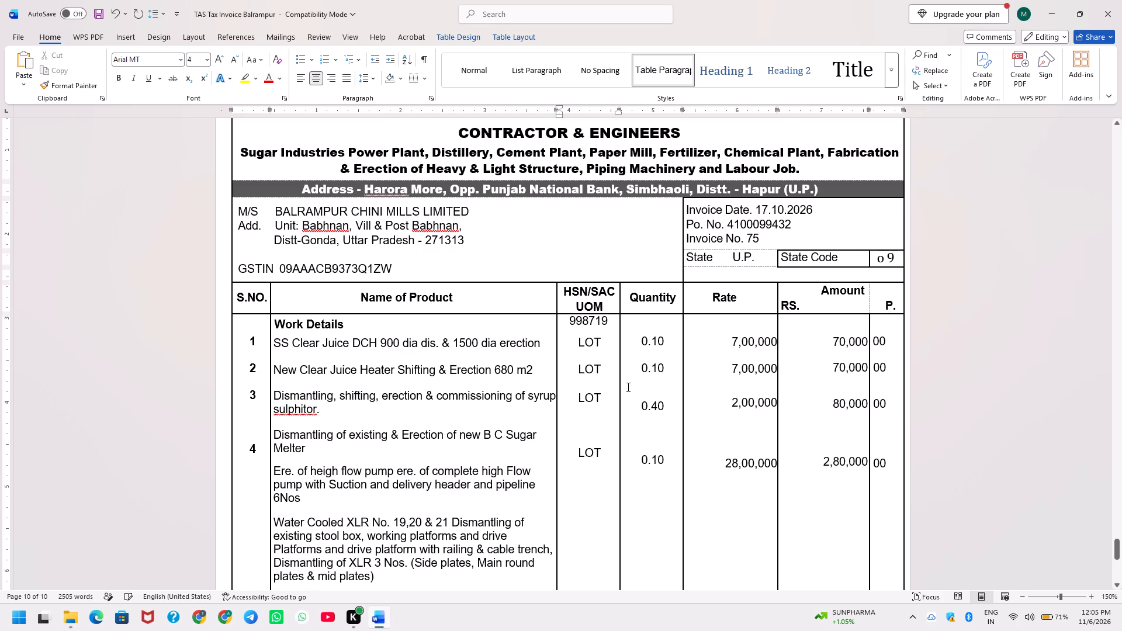
# Reduce the font size of the blank line above item 3's quantity 0.40 to 12.
pyautogui.click(646, 391)
pyautogui.tripleClick(235, 61)
pyautogui.doubleClick(235, 61)
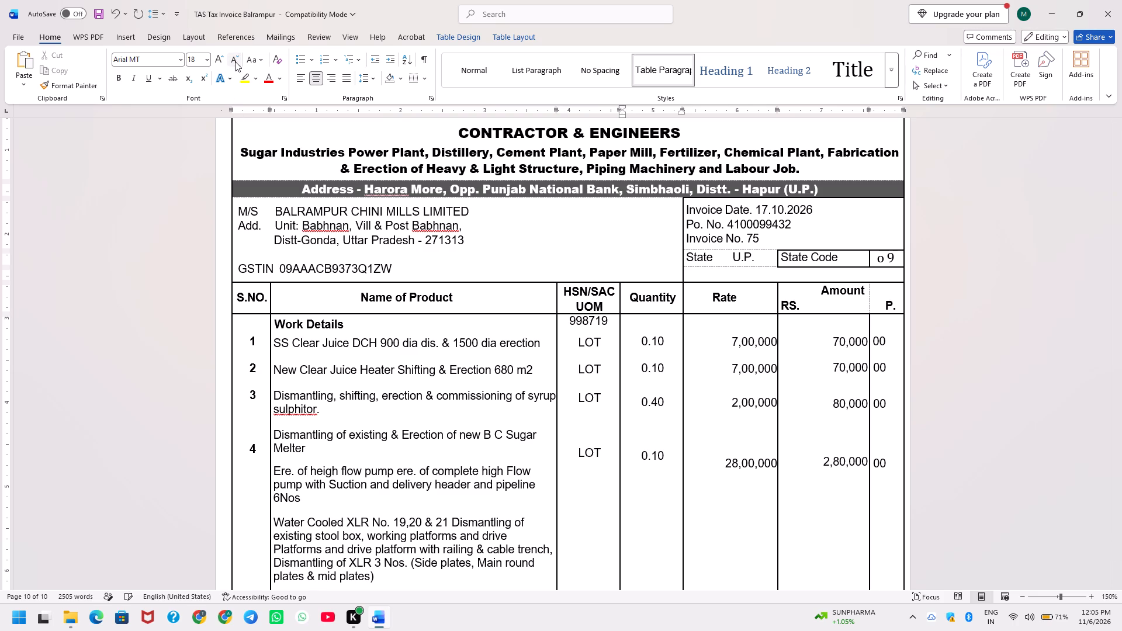
pyautogui.click(235, 61)
# Edit item 3's rate by adding the digit 1 in front of it.
pyautogui.scroll(3, 697, 283)
pyautogui.scroll(-3, 712, 189)
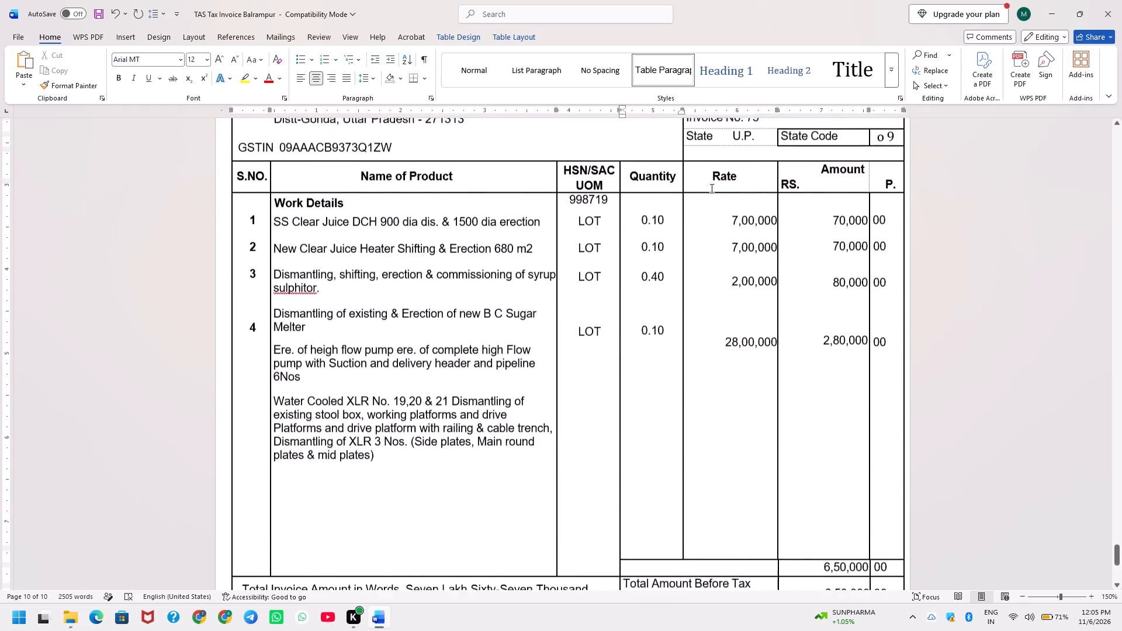
pyautogui.scroll(-1, 712, 189)
pyautogui.click(725, 275)
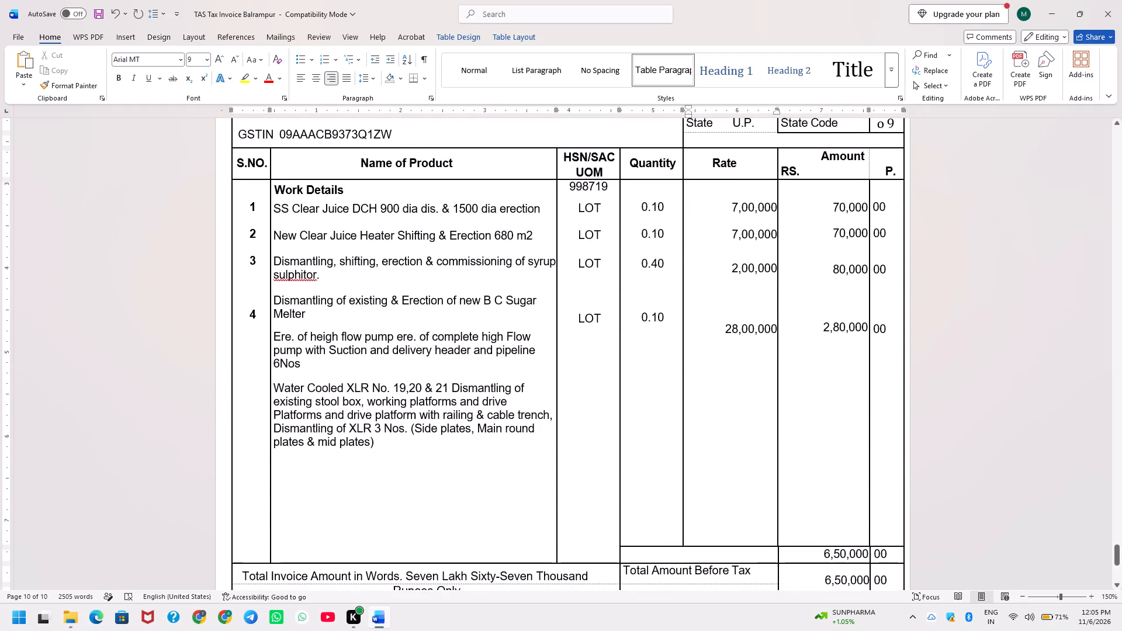
pyautogui.click(732, 272)
pyautogui.hotkey('shift', 'Right')
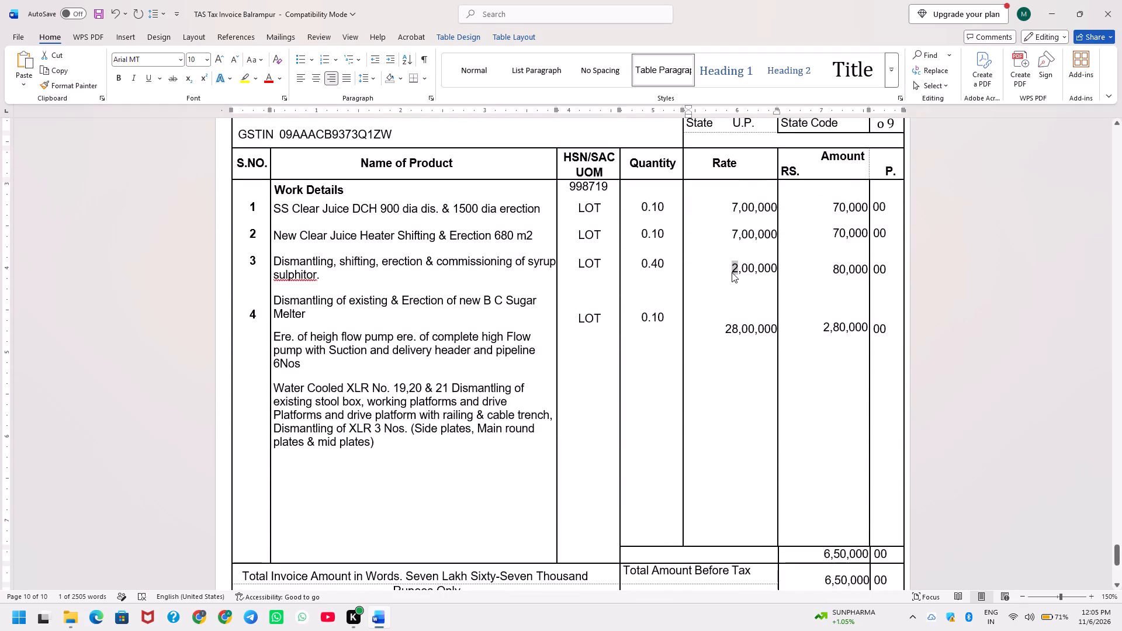
pyautogui.press('Left')
pyautogui.press('1')
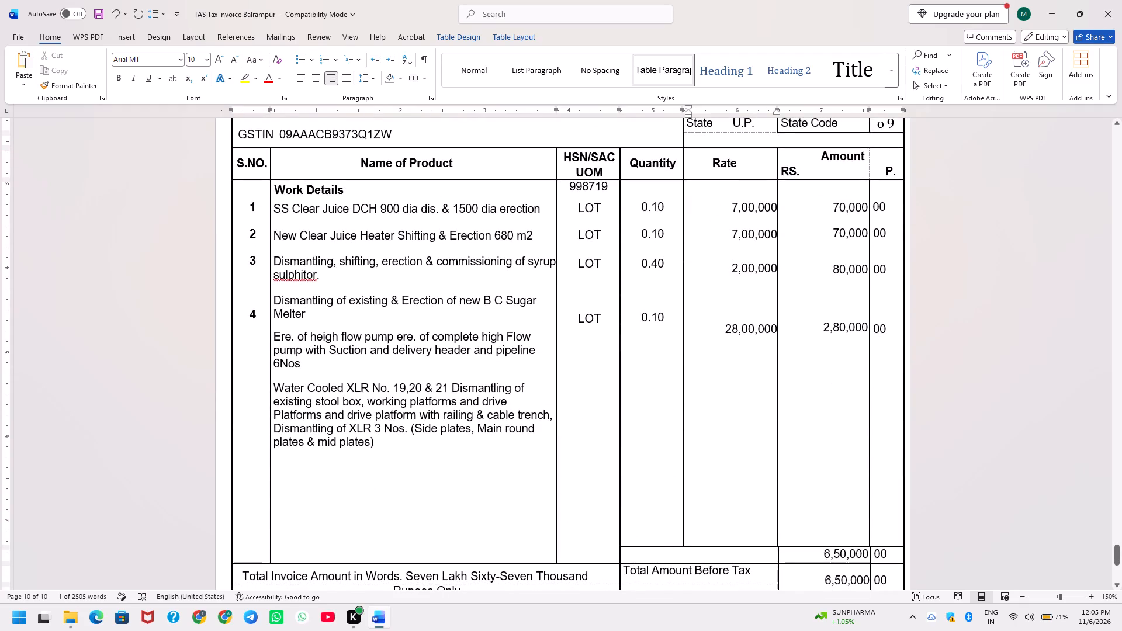
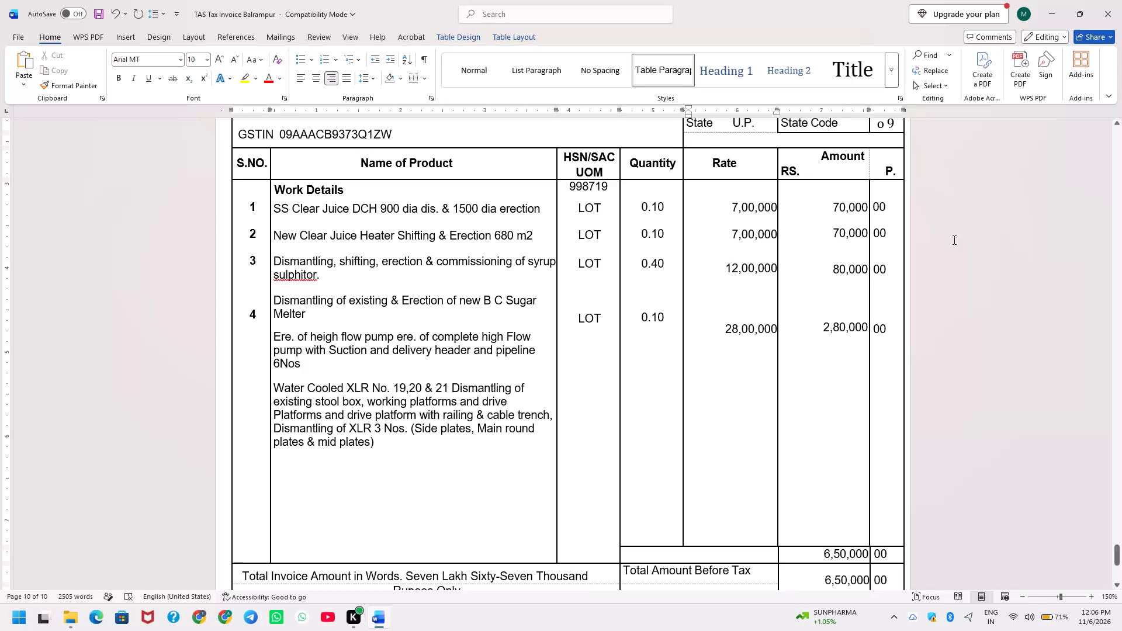
# Set item 3's rate to 12,50,000.
pyautogui.click(748, 268)
pyautogui.hotkey('shift', 'Left')
pyautogui.press('5')
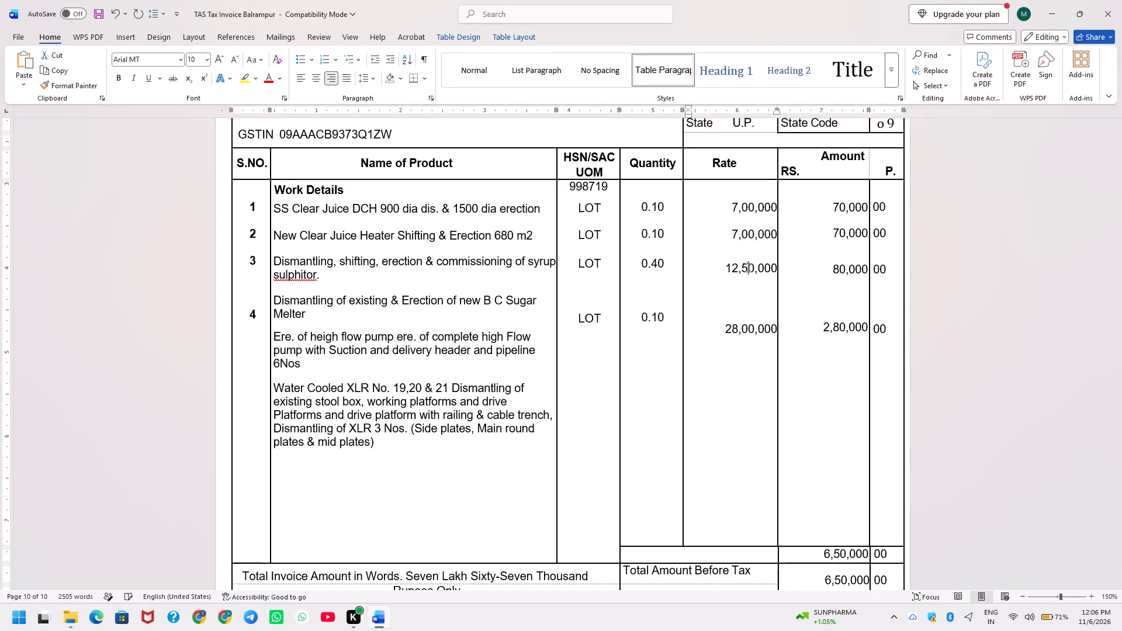
pyautogui.click(817, 271)
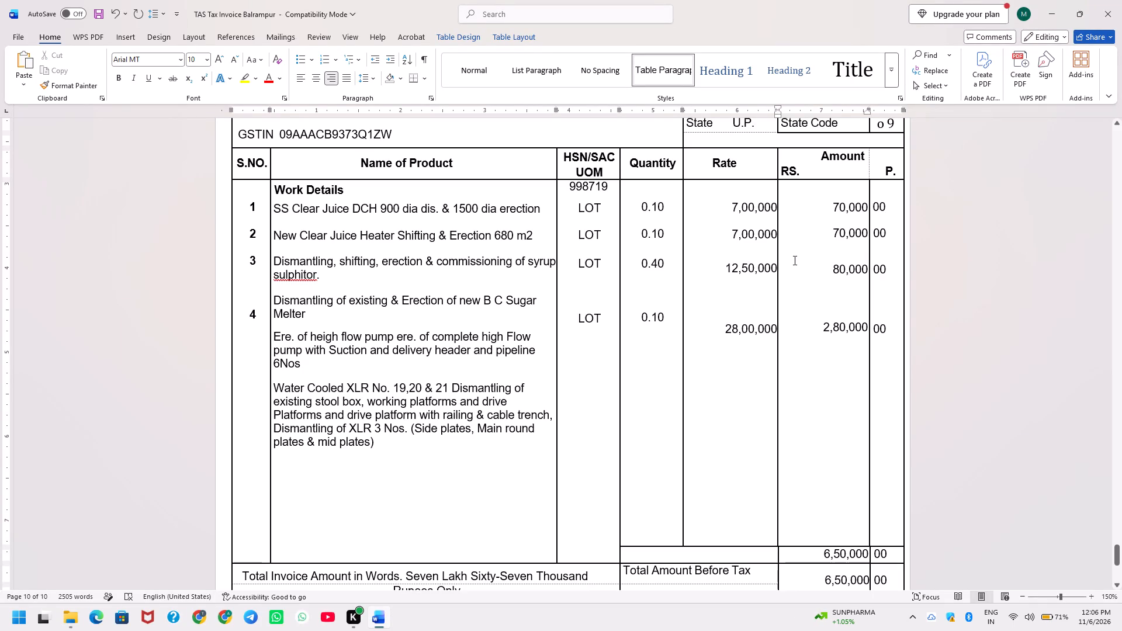
# Change item 3's quantity to 0.20.
pyautogui.click(663, 264)
pyautogui.hotkey('shift', 'Left')
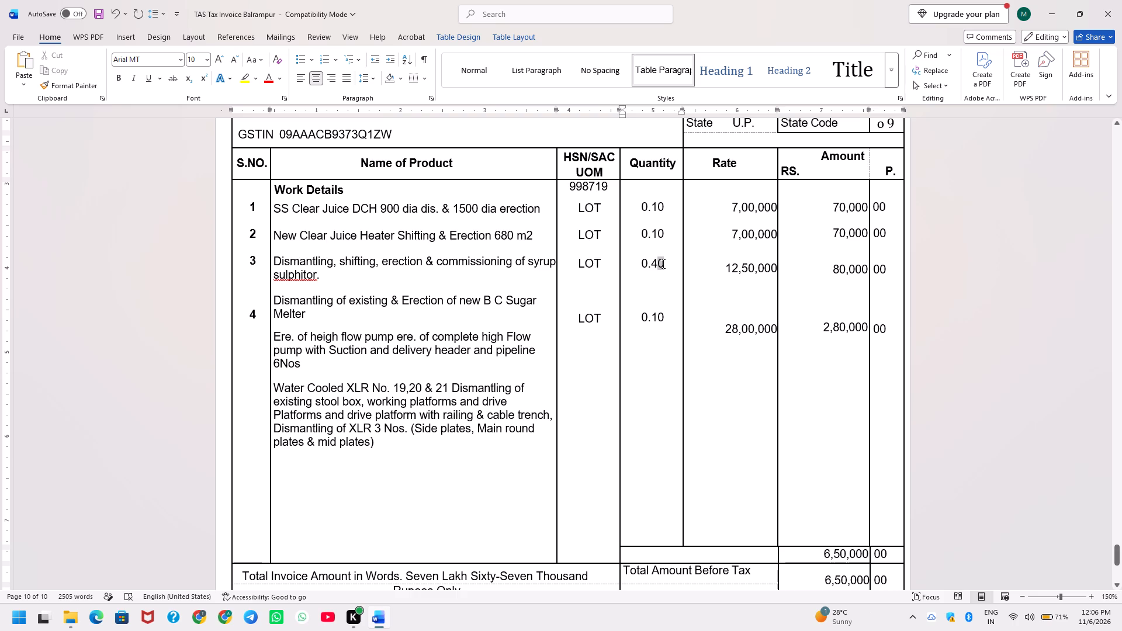
pyautogui.hotkey('shift', 'Left')
pyautogui.write('20')
# Reduce the font size of the blank line above item 3's rate to 13 to raise the rate.
pyautogui.click(821, 274)
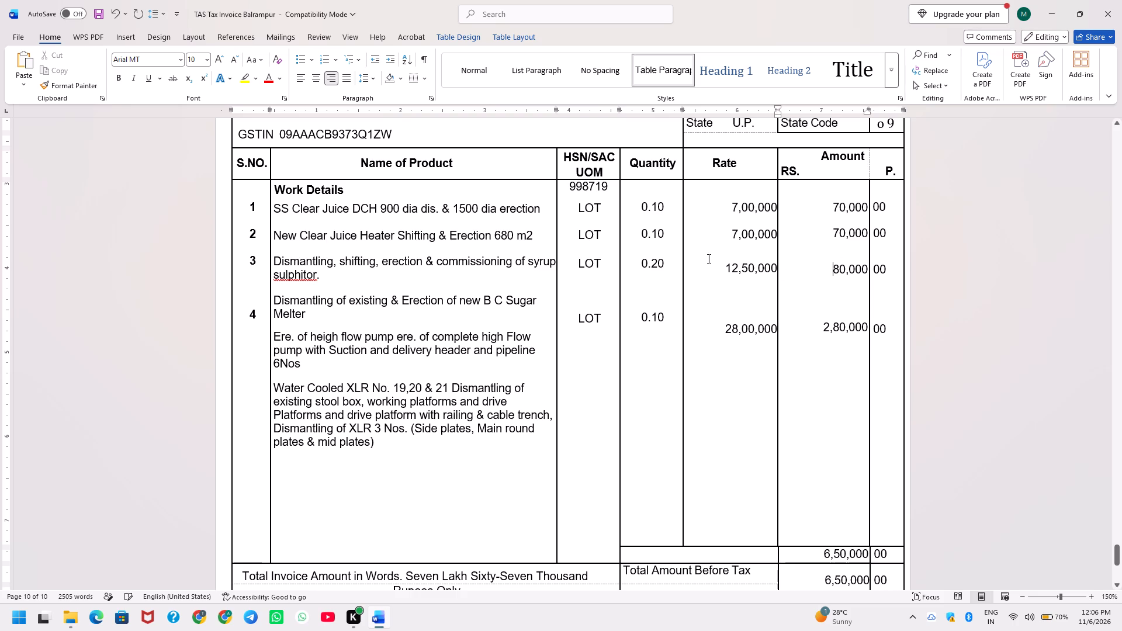
pyautogui.click(732, 251)
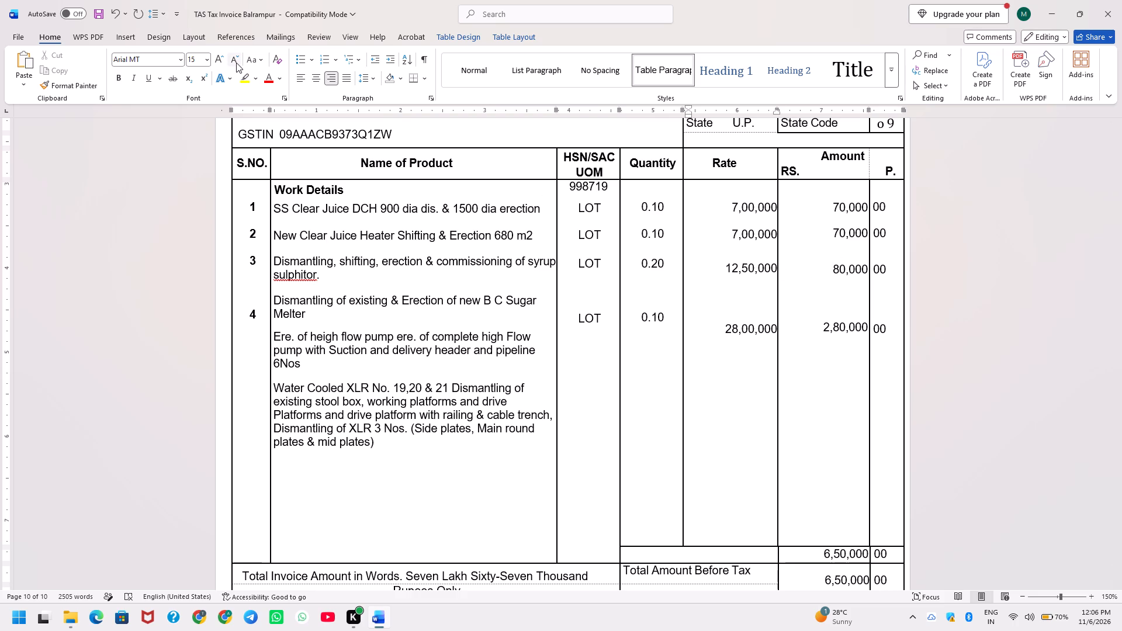
pyautogui.click(235, 62)
pyautogui.click(235, 62)
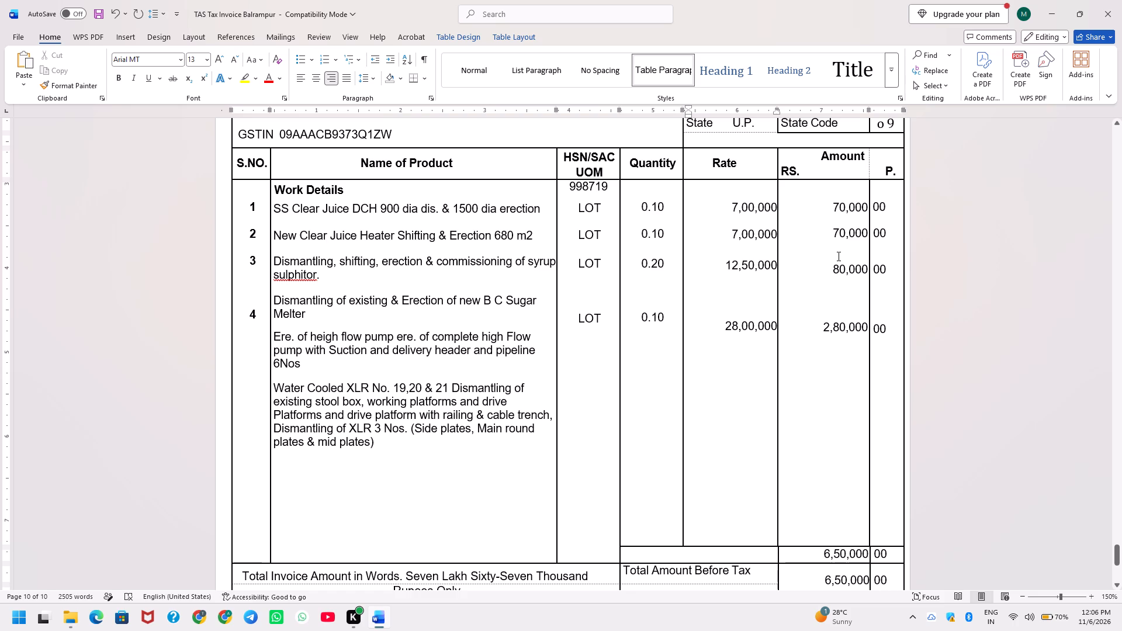
# Delete the small blank line directly above item 3's amount in the RS. column to raise it.
pyautogui.click(858, 251)
pyautogui.press('Down')
pyautogui.press('Delete')
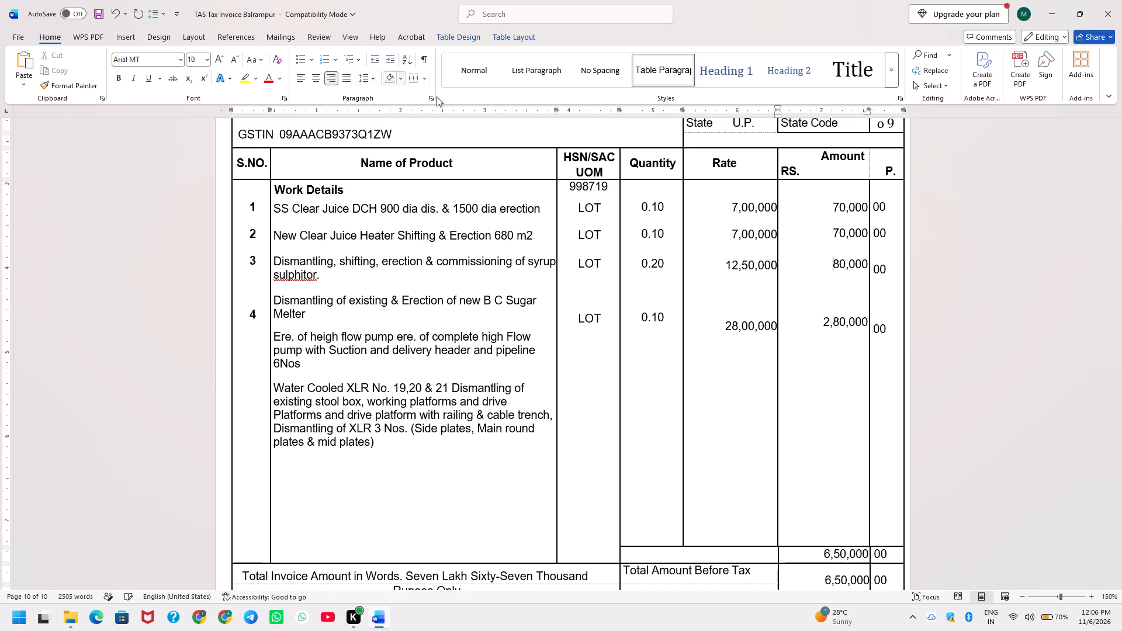
# Align item 3's paise entry with its row by deleting one blank line above it and enlarging the remaining one to size 13.5.
pyautogui.click(881, 256)
pyautogui.press('Up')
pyautogui.press('Delete')
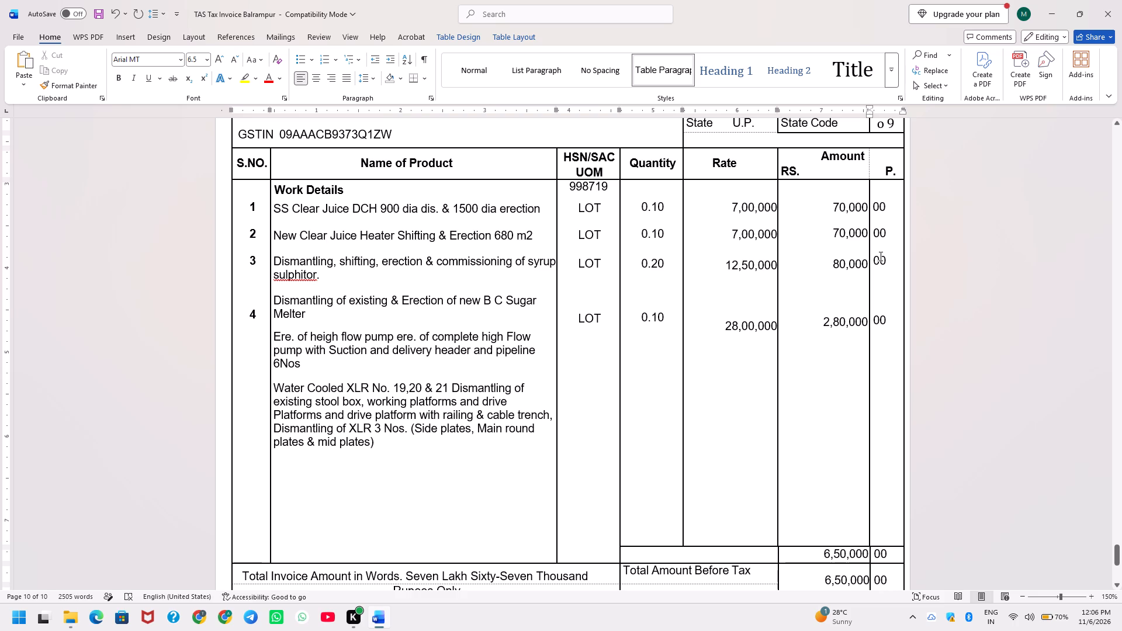
pyautogui.click(219, 56)
pyautogui.click(219, 56)
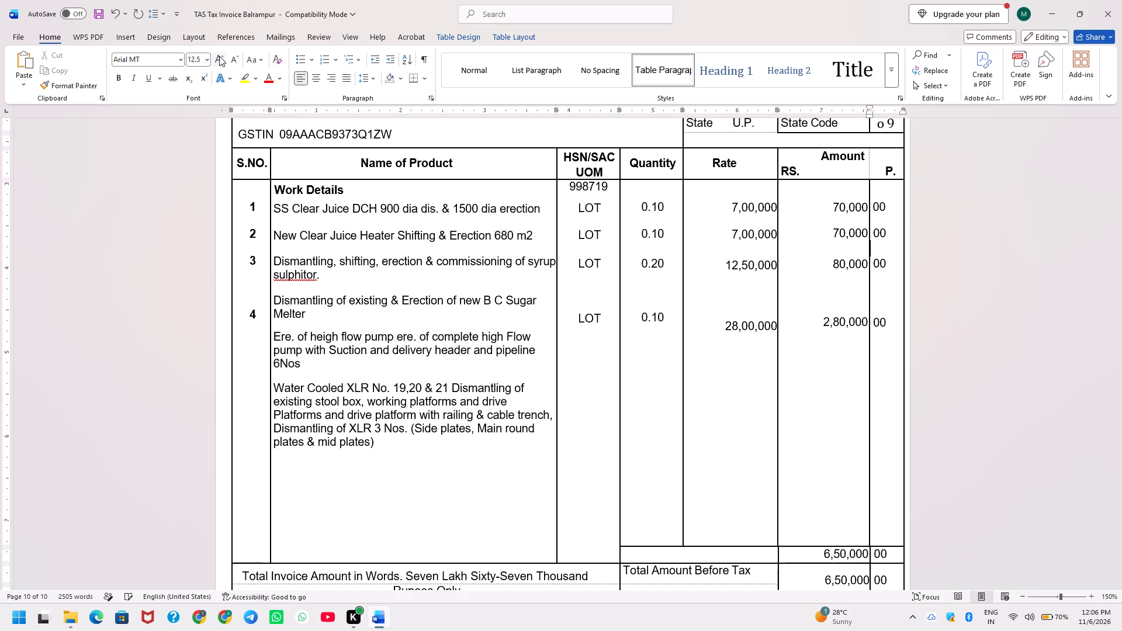
pyautogui.click(219, 56)
# Set item 3's amount in the RS. column to 250,000.
pyautogui.click(830, 261)
pyautogui.hotkey('shift', 'Right')
pyautogui.hotkey('shift', 'Right')
pyautogui.write('250')
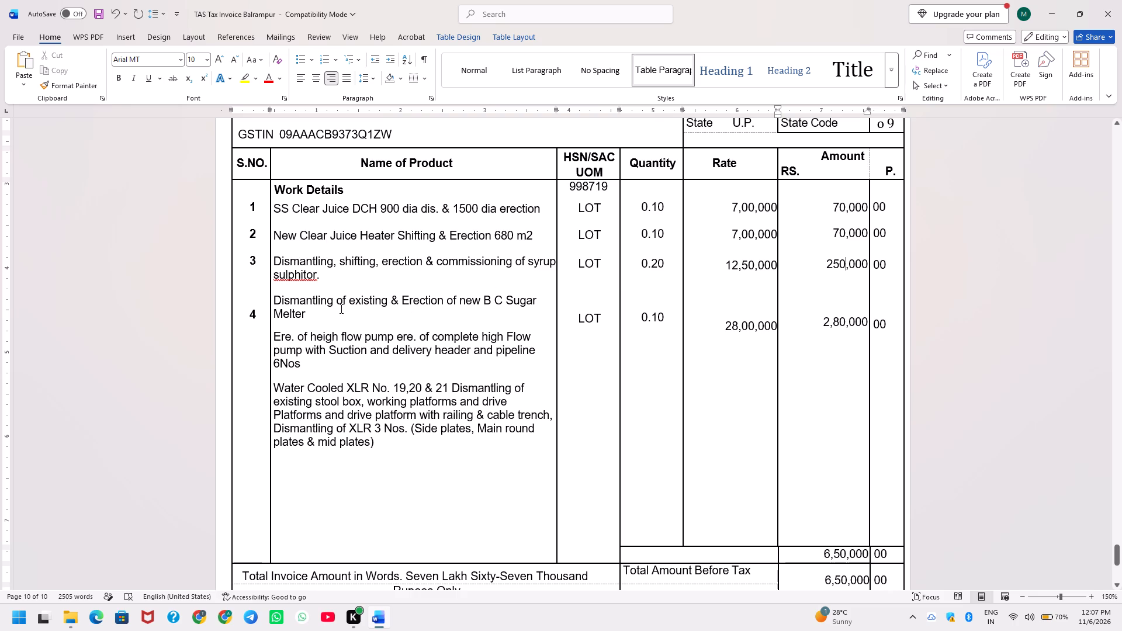
# Delete the blank line above serial number 4 to align it with the first line of its description.
pyautogui.click(251, 290)
pyautogui.press('Delete')
pyautogui.click(318, 313)
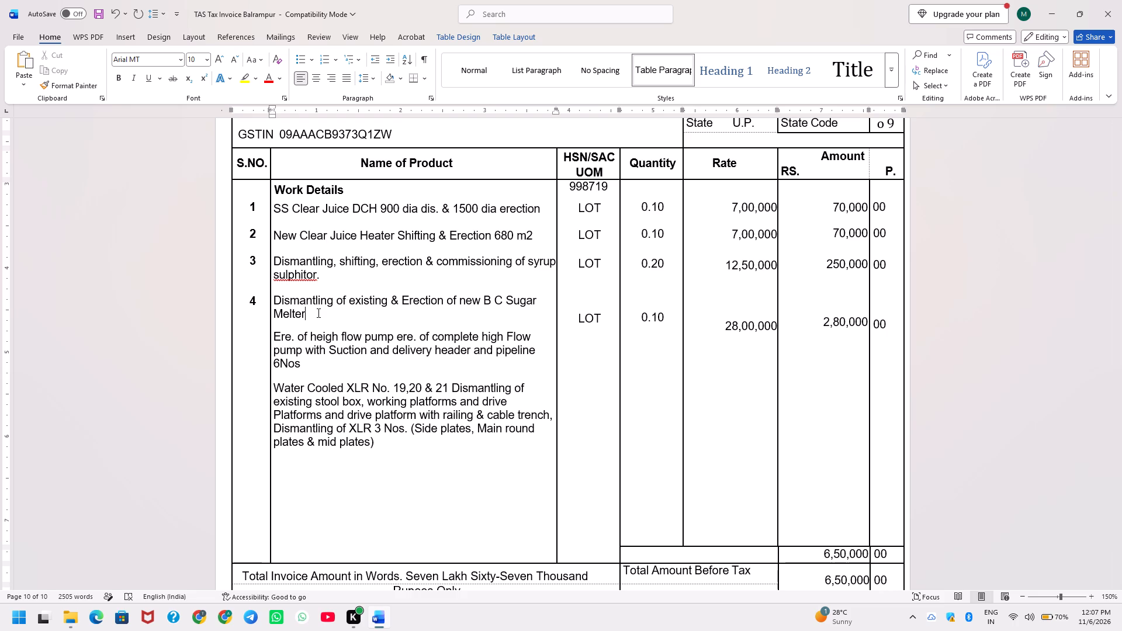
pyautogui.press('Up')
# Delete three small blank lines above item 4's LOT entry to raise it level with its description.
pyautogui.click(592, 299)
pyautogui.press('BackSpace')
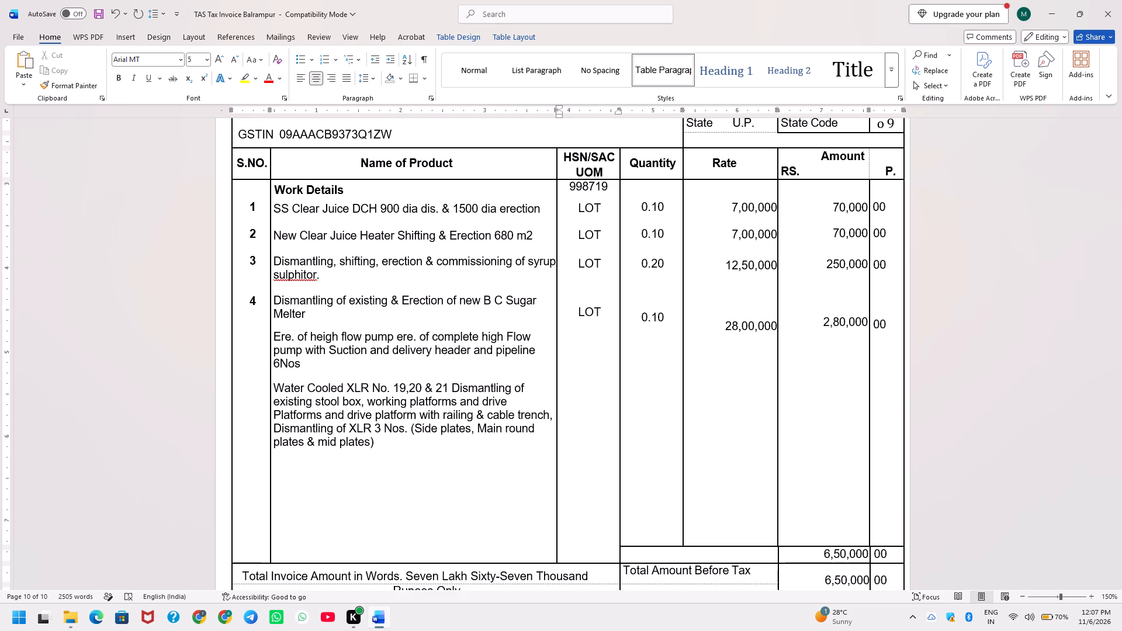
pyautogui.press('Delete')
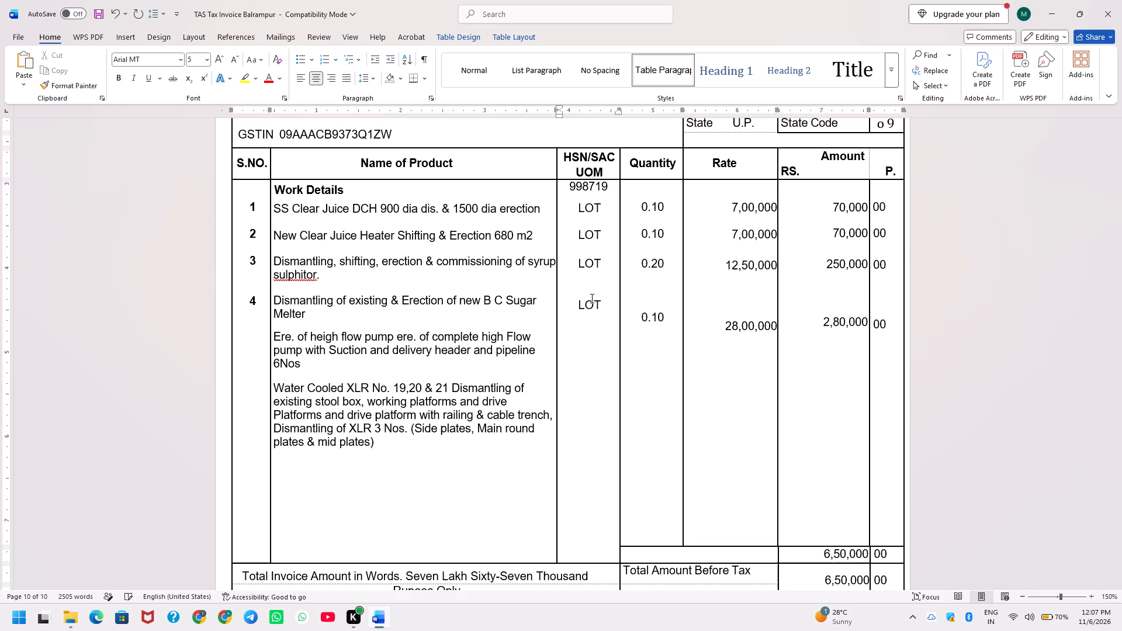
pyautogui.press('Delete')
# Raise item 4's quantity by deleting two blank lines above it and reducing the remaining blank line to font size 6.
pyautogui.click(646, 297)
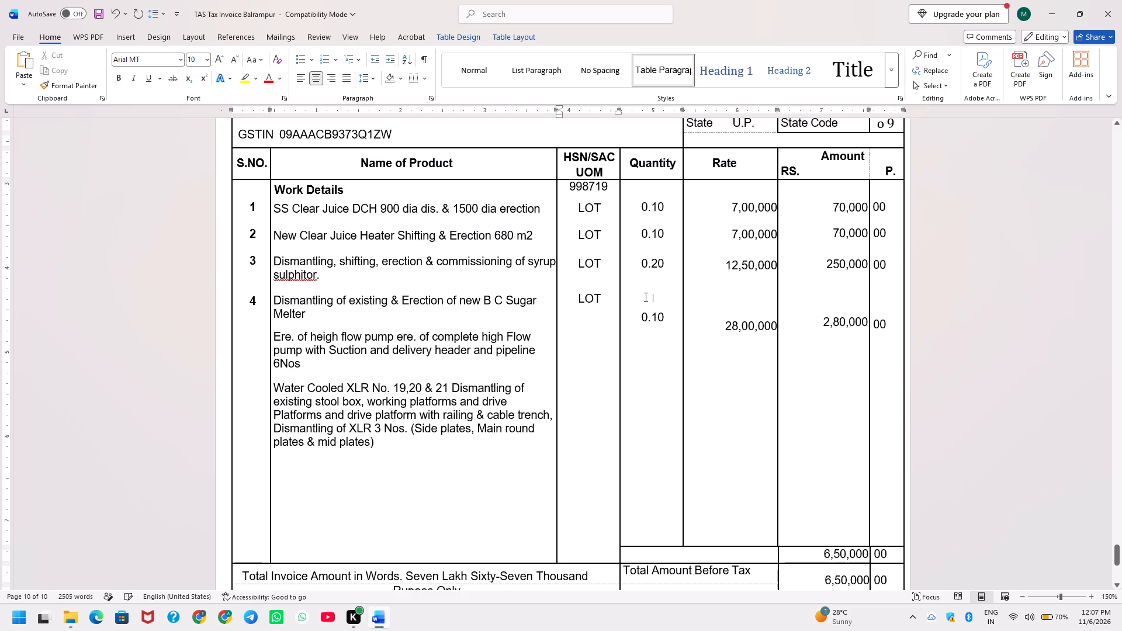
pyautogui.press('Delete')
pyautogui.press('Delete')
pyautogui.press('Up')
pyautogui.tripleClick(233, 58)
# Align item 4's rate with its row by deleting three blank lines above it and enlarging the remaining one to font size 13.
pyautogui.click(750, 293)
pyautogui.press('Delete')
pyautogui.press('Delete')
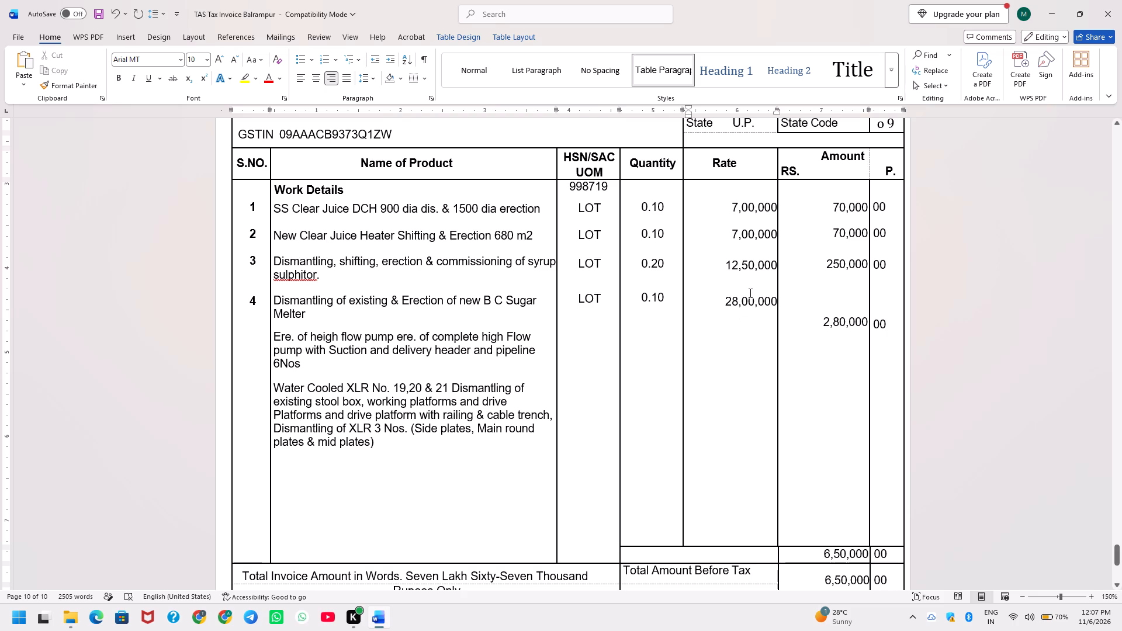
pyautogui.press('Delete')
pyautogui.press('Up')
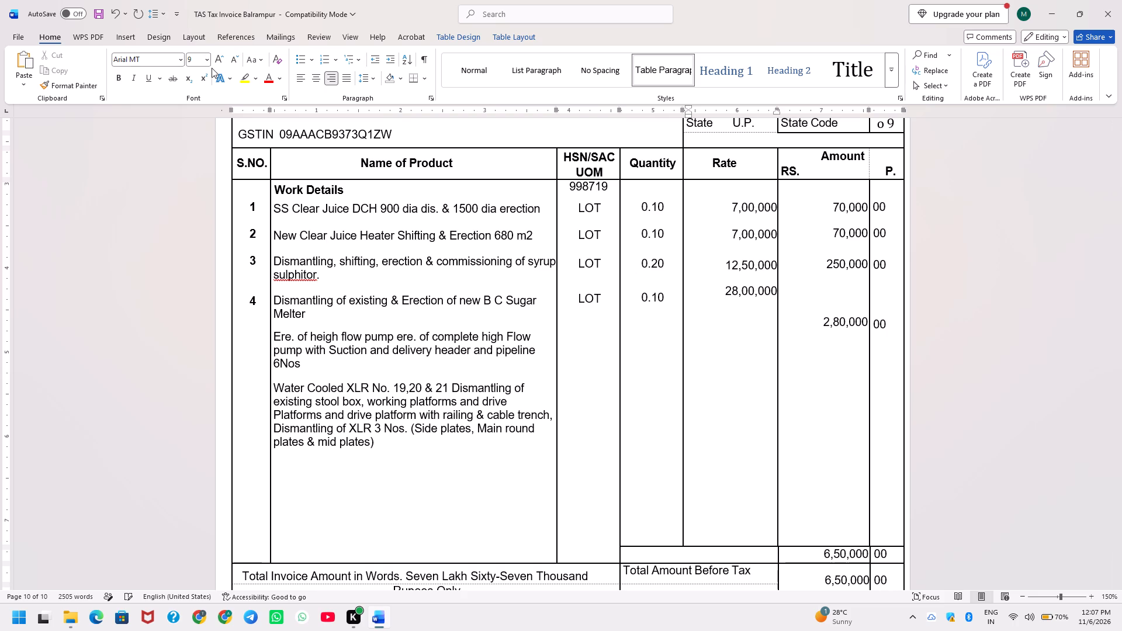
pyautogui.doubleClick(222, 63)
pyautogui.click(222, 63)
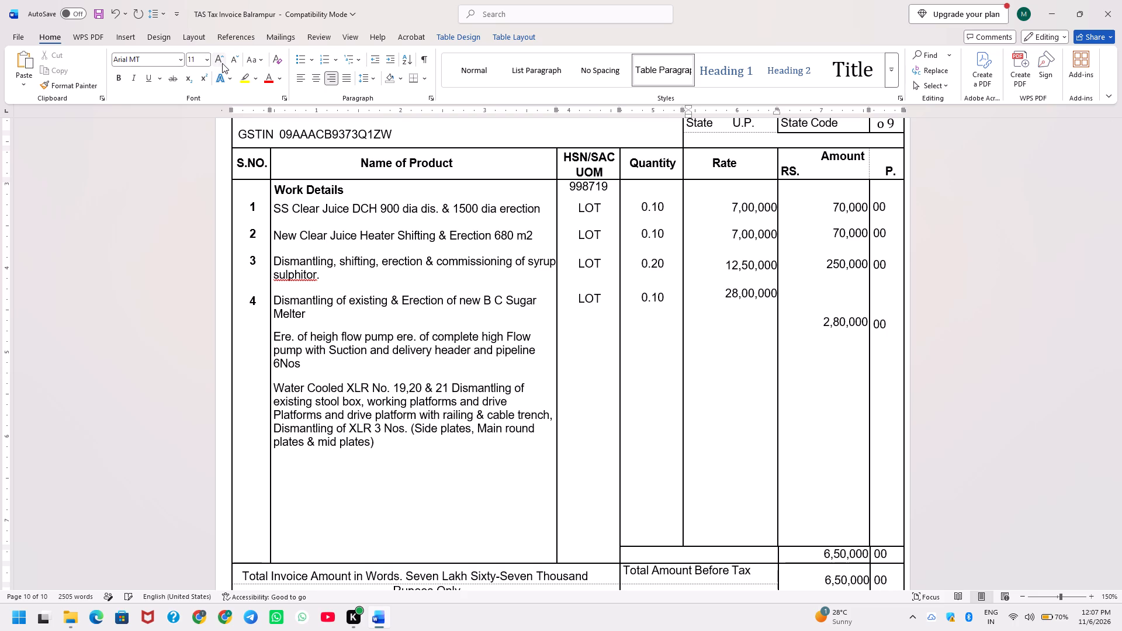
pyautogui.click(222, 63)
# Set item 4's rate to 500,000.
pyautogui.click(728, 294)
pyautogui.hotkey('shift', 'Right')
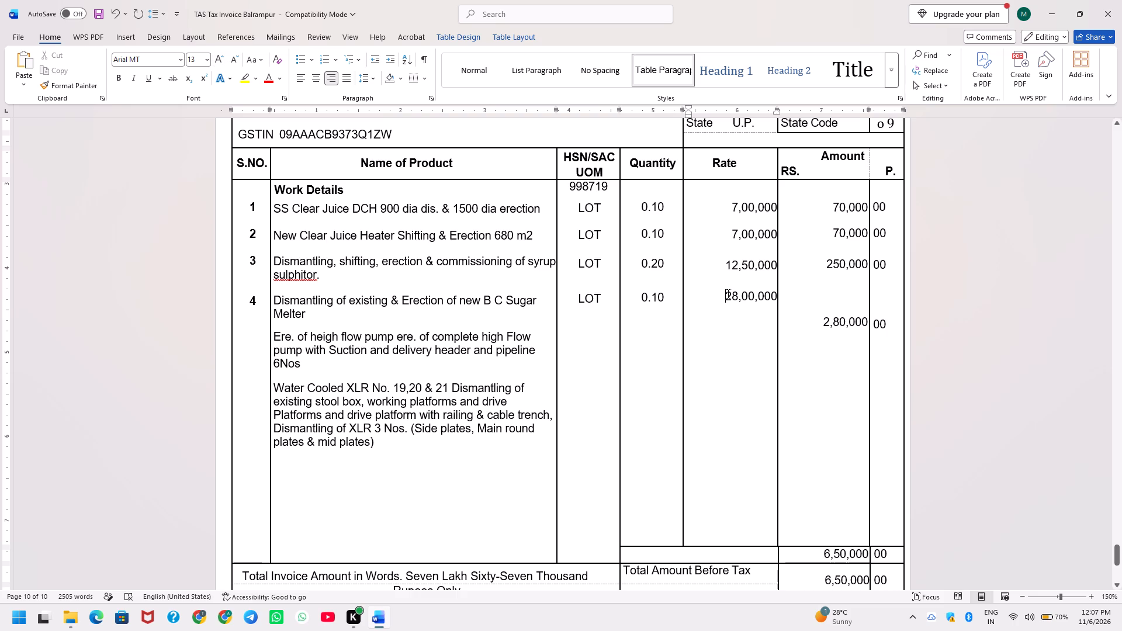
pyautogui.hotkey('shift', 'Right')
pyautogui.press('5')
pyautogui.press('Right')
pyautogui.hotkey('shift', 'Left')
pyautogui.press('BackSpace')
# Raise item 4's amount level with its row by deleting blank lines above it, undoing the last excess deletion.
pyautogui.click(858, 292)
pyautogui.press('Delete')
pyautogui.press('Delete')
pyautogui.press('Delete')
pyautogui.hotkey('ctrl', 'z')
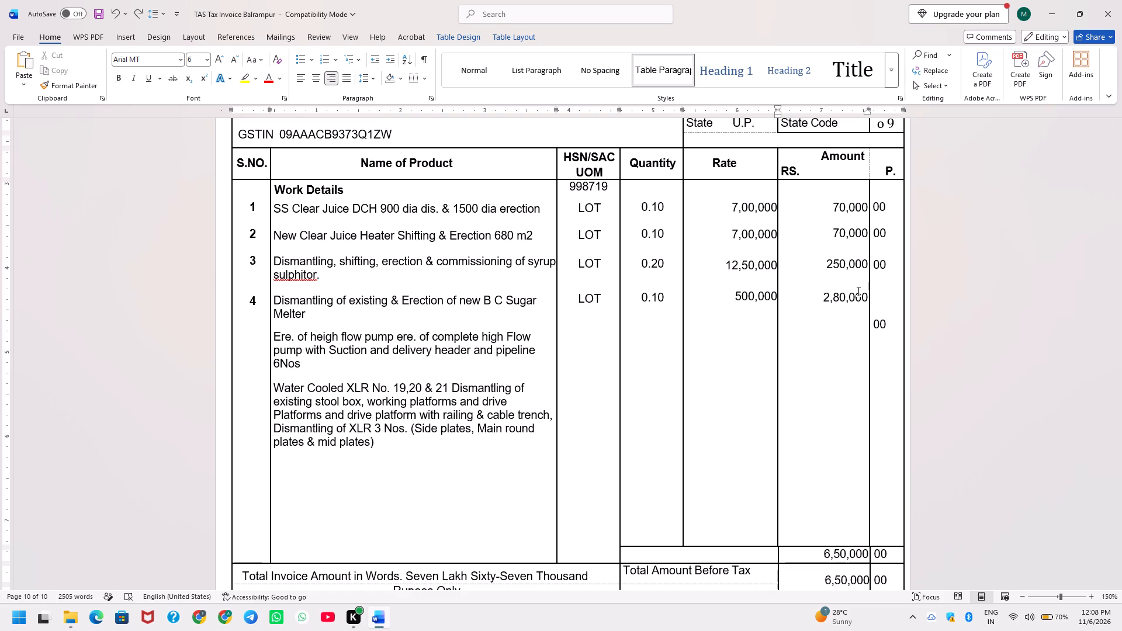
# Set item 4's quantity to 0.20.
pyautogui.click(658, 300)
pyautogui.hotkey('shift', 'Left')
pyautogui.press('2')
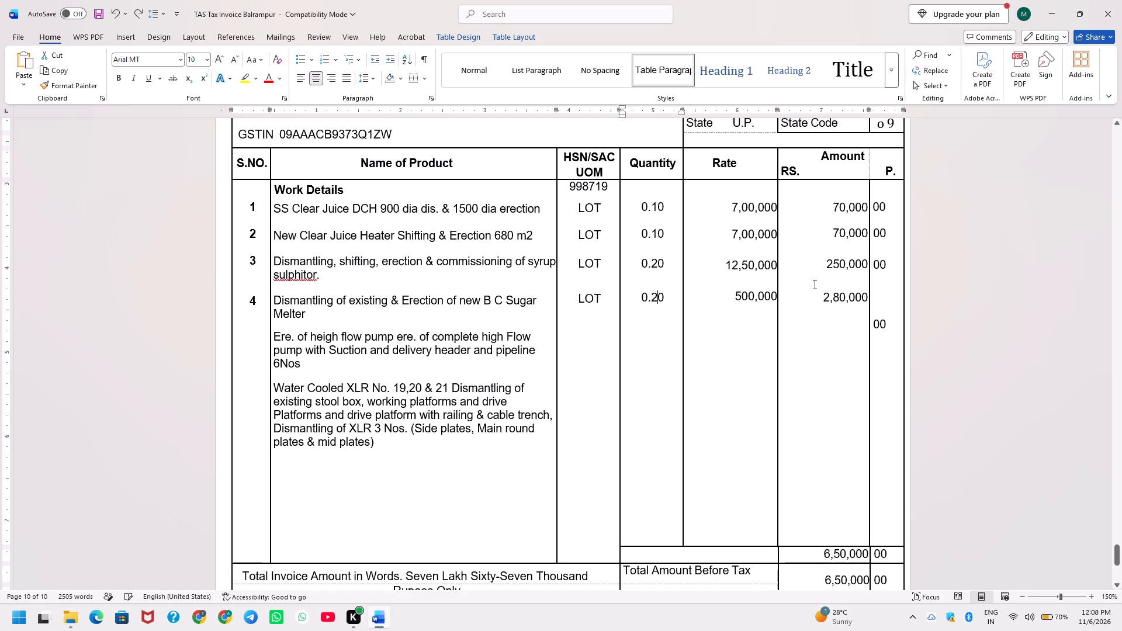
# Set item 4's amount to 1,00,000.
pyautogui.click(819, 296)
pyautogui.press('Right')
pyautogui.press('Right')
pyautogui.hotkey('shift', 'Right')
pyautogui.press('5')
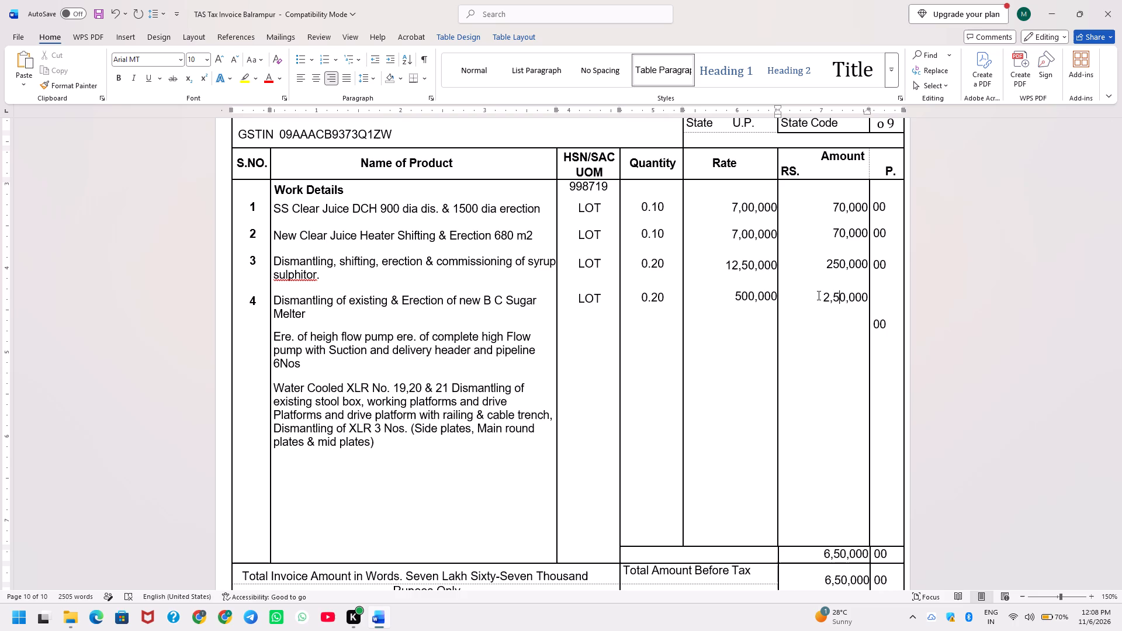
pyautogui.press('Left')
pyautogui.hotkey('shift', 'Right')
pyautogui.press('0')
pyautogui.press('Left')
pyautogui.press('Left')
pyautogui.hotkey('shift', 'Left')
pyautogui.press('1')
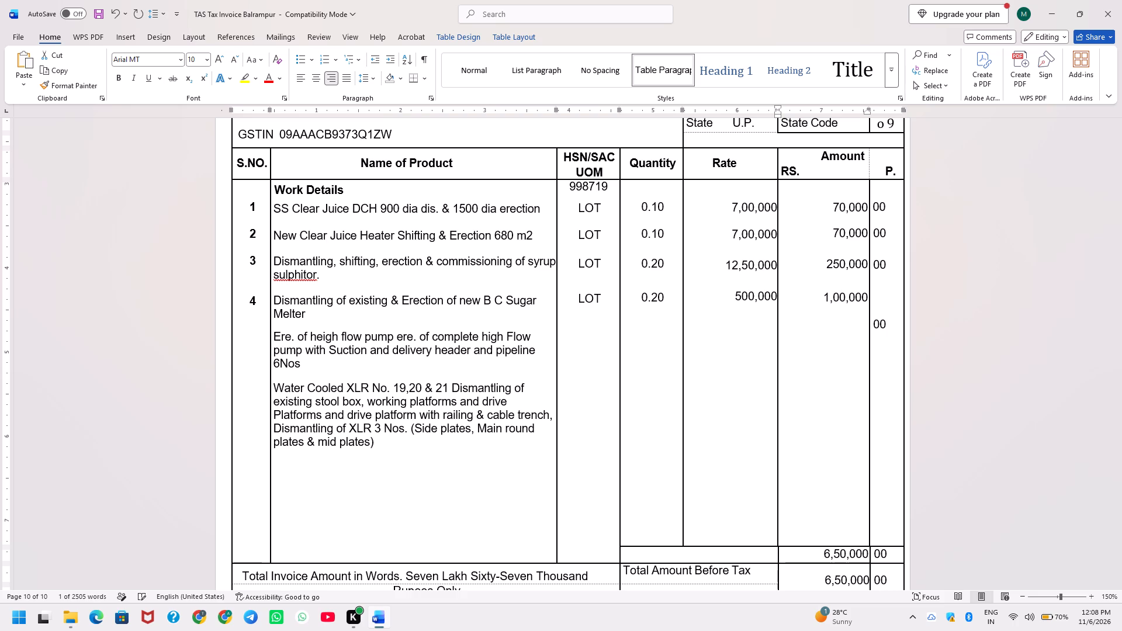
# Reduce the blank line directly above item 4's amount to font size 4 to raise the amount slightly.
pyautogui.press('Up')
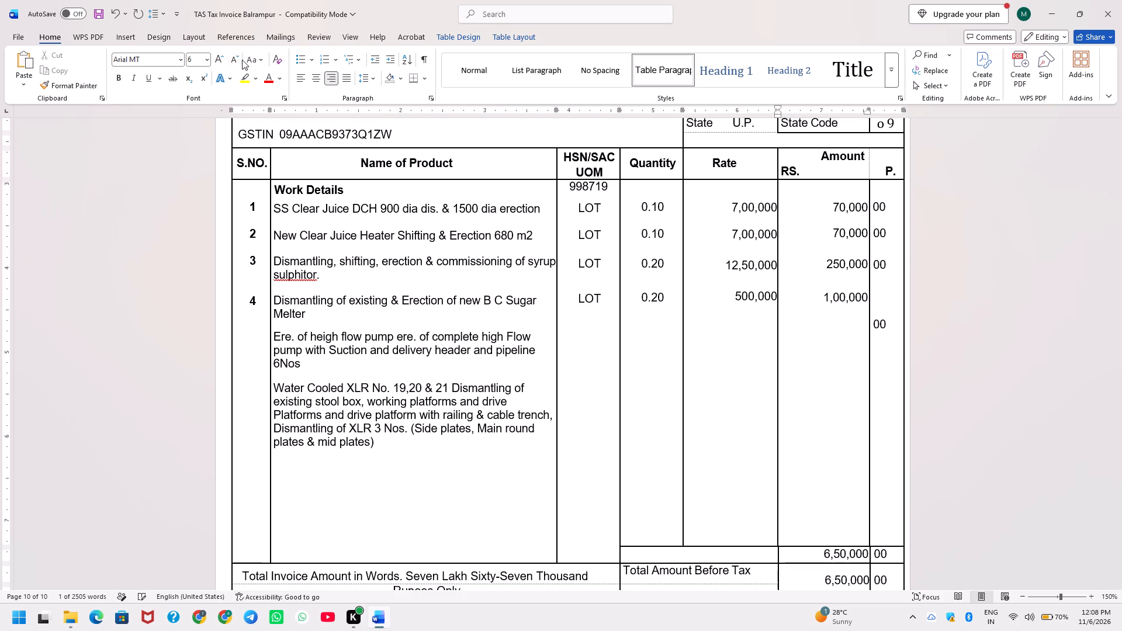
pyautogui.click(230, 60)
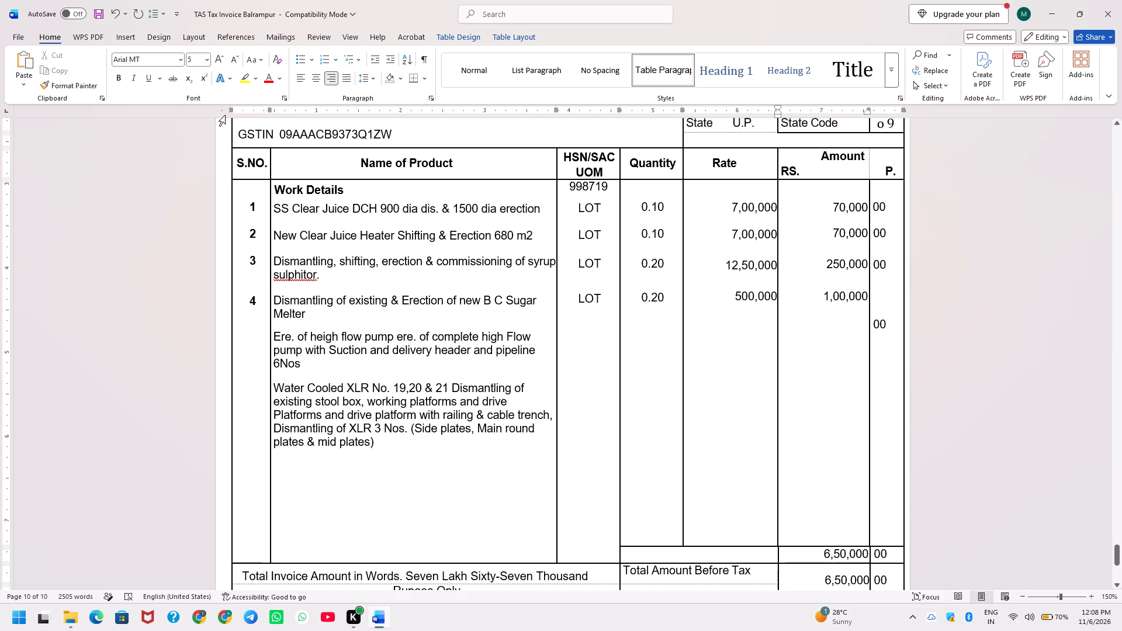
pyautogui.click(233, 64)
# Add serial number 5 beside the high flow pump description, aligning it by reducing the blank line above it to font size 6.
pyautogui.click(311, 328)
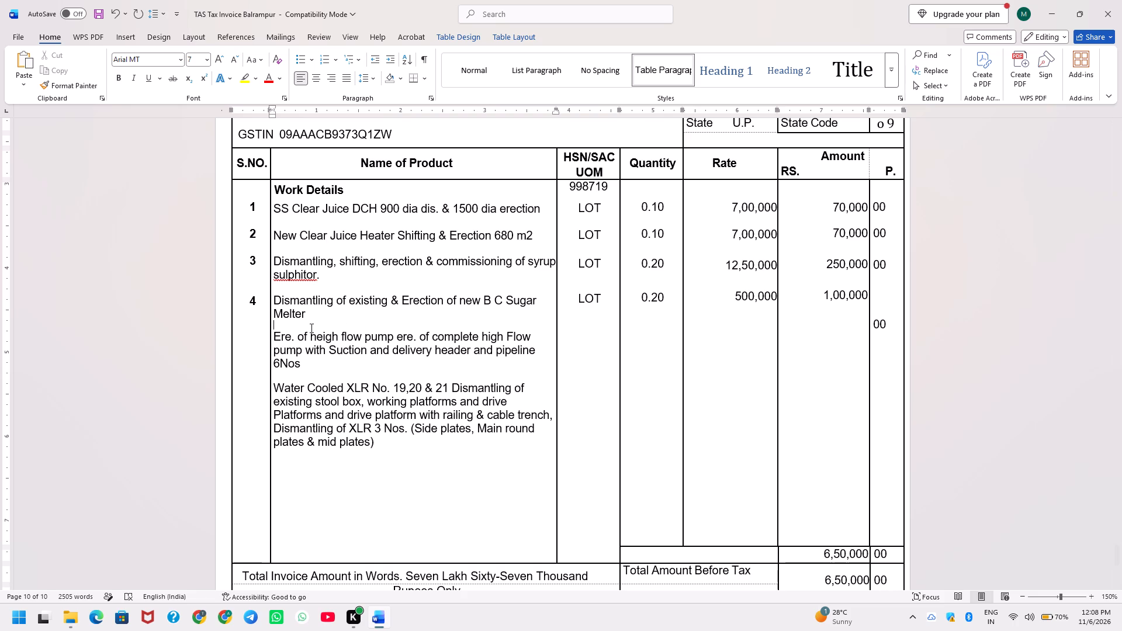
pyautogui.click(258, 310)
pyautogui.press('Return')
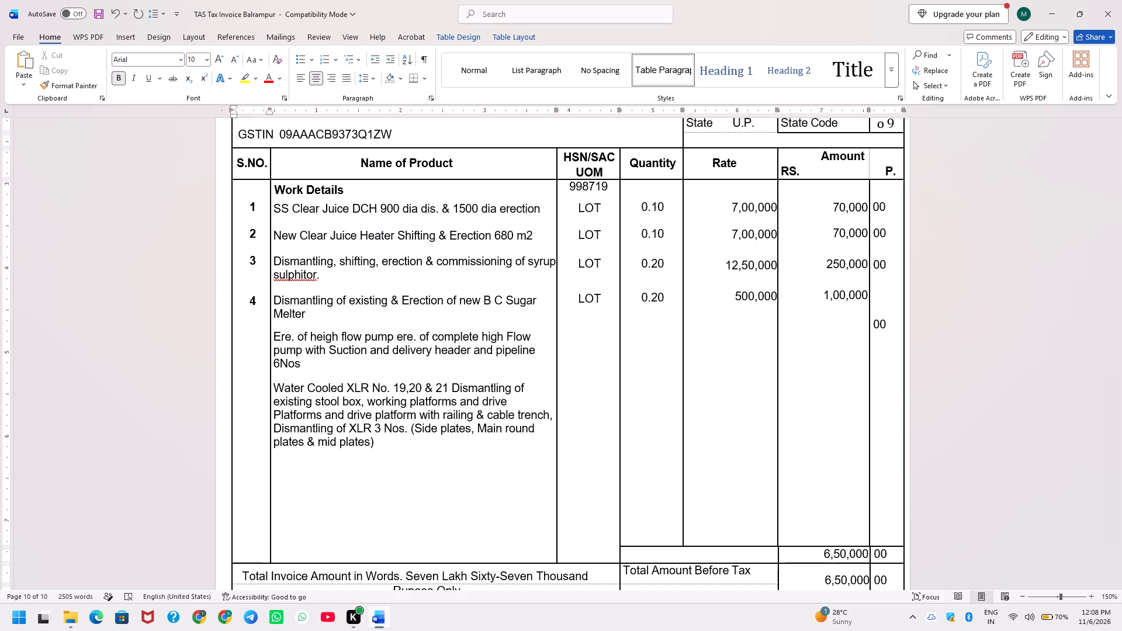
pyautogui.press('Return')
pyautogui.press('Return')
pyautogui.press('5')
pyautogui.press('Up')
pyautogui.doubleClick(237, 59)
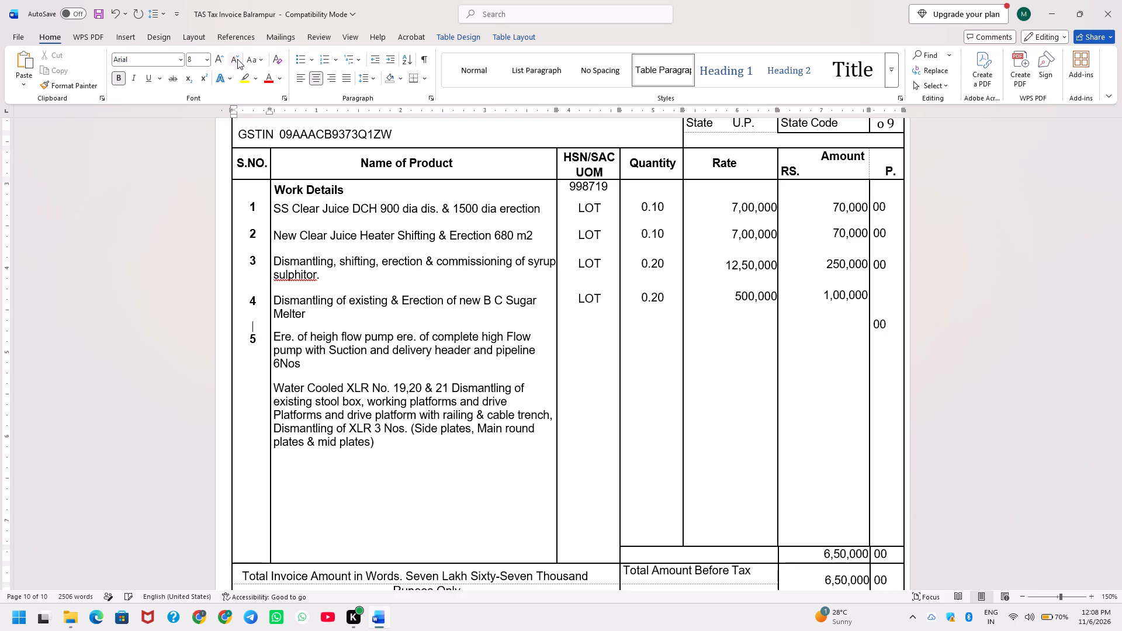
pyautogui.click(237, 59)
pyautogui.click(237, 59)
# Enter LOT as item 5's unit, aligning it with its row by reducing the blank line above it to font size 8.
pyautogui.click(605, 303)
pyautogui.press('Return')
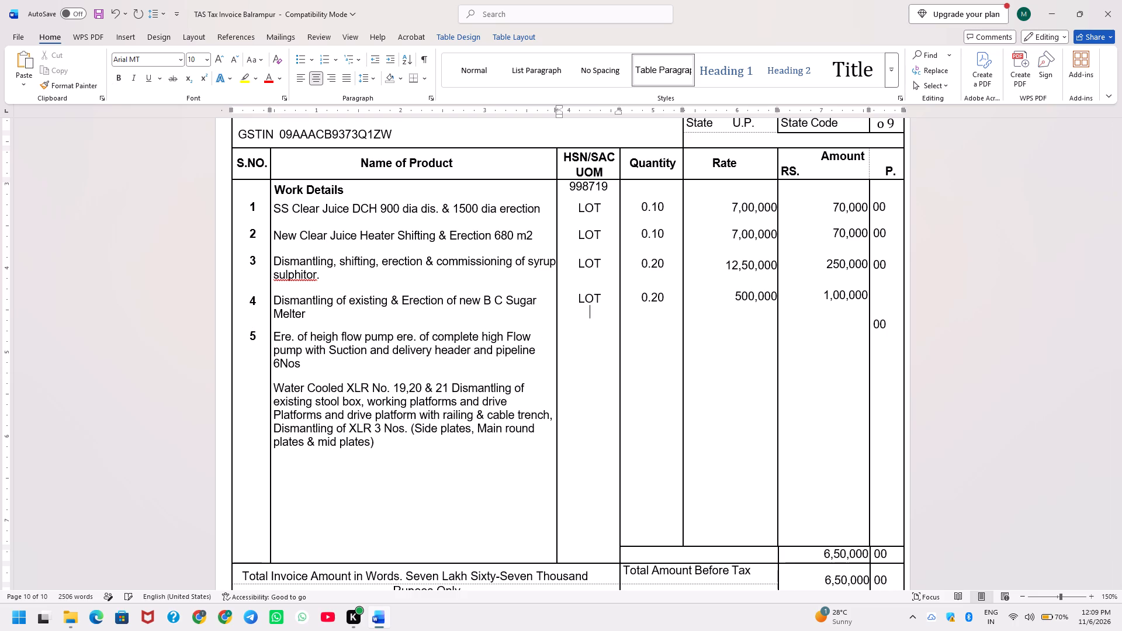
pyautogui.press('Return')
pyautogui.press('Return')
pyautogui.write('LO')
pyautogui.hotkey('shift', 't')
pyautogui.press('Up')
pyautogui.click(232, 61)
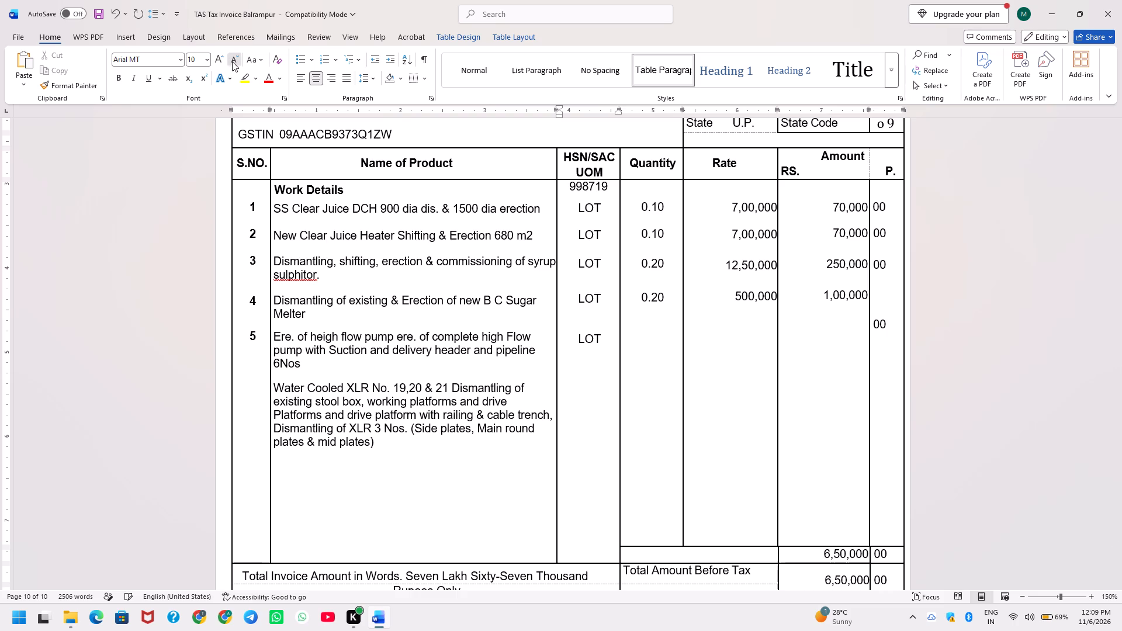
pyautogui.click(232, 61)
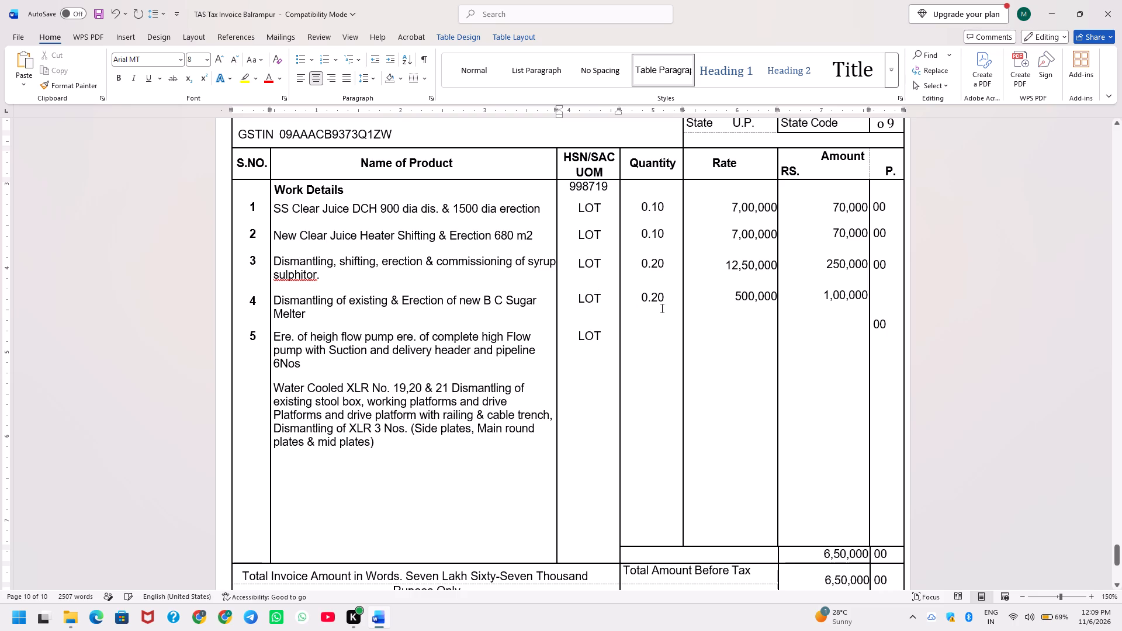
# Enter 0.10 as item 5's quantity, two blank lines below item 4's quantity.
pyautogui.click(666, 301)
pyautogui.press('Return')
pyautogui.press('Return')
pyautogui.press('Return')
pyautogui.write('10')
pyautogui.press('BackSpace')
pyautogui.press('BackSpace')
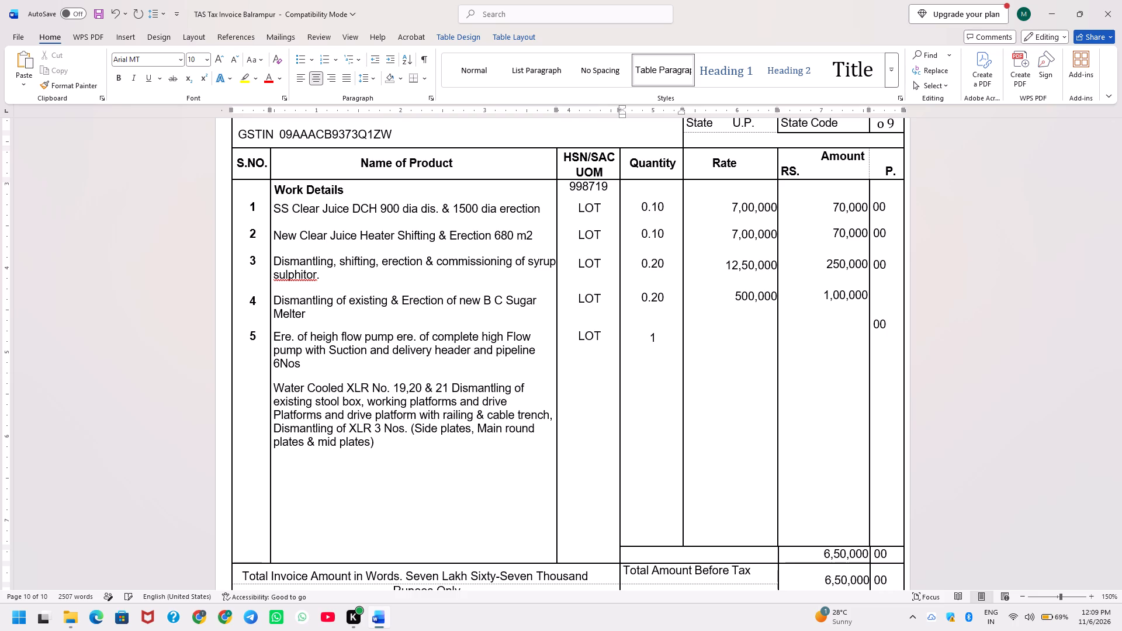
pyautogui.write('0.10')
# Enter 200,000 as item 5's rate, level with its row, adding blank lines below item 4's rate.
pyautogui.press('Tab')
pyautogui.press('Down')
pyautogui.press('Up')
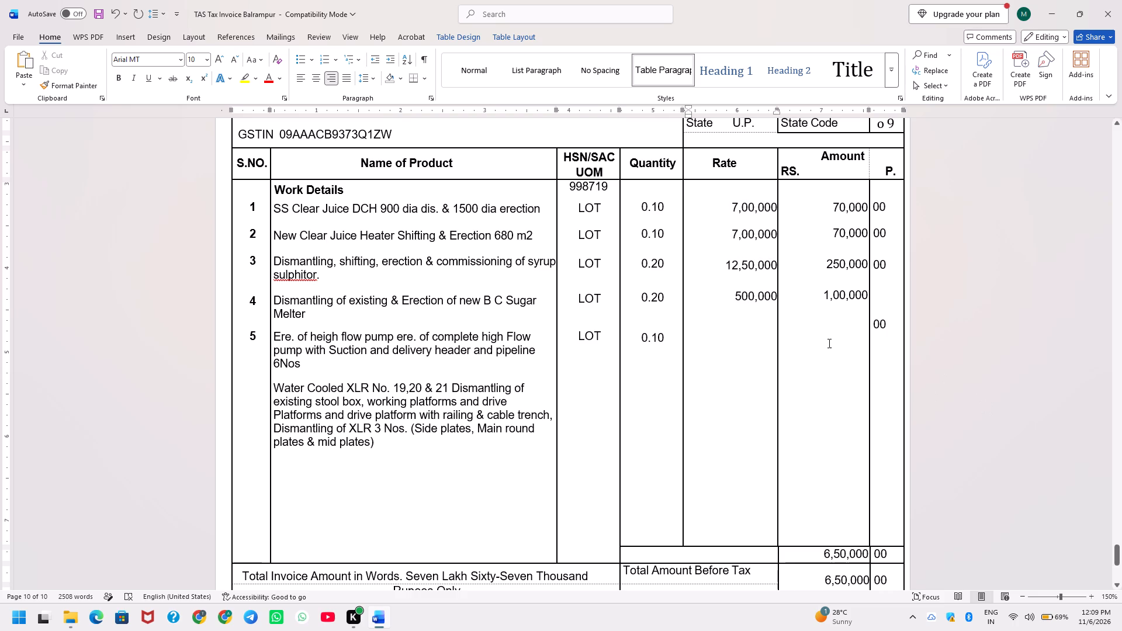
pyautogui.click(764, 295)
pyautogui.press('Right')
pyautogui.press('Right')
pyautogui.press('Return')
pyautogui.press('Return')
pyautogui.press('0')
pyautogui.press('Left')
pyautogui.press('Up')
pyautogui.press('Return')
pyautogui.press('Down')
pyautogui.press('Right')
pyautogui.press('Left')
pyautogui.press('Left')
pyautogui.hotkey('shift', 'Right')
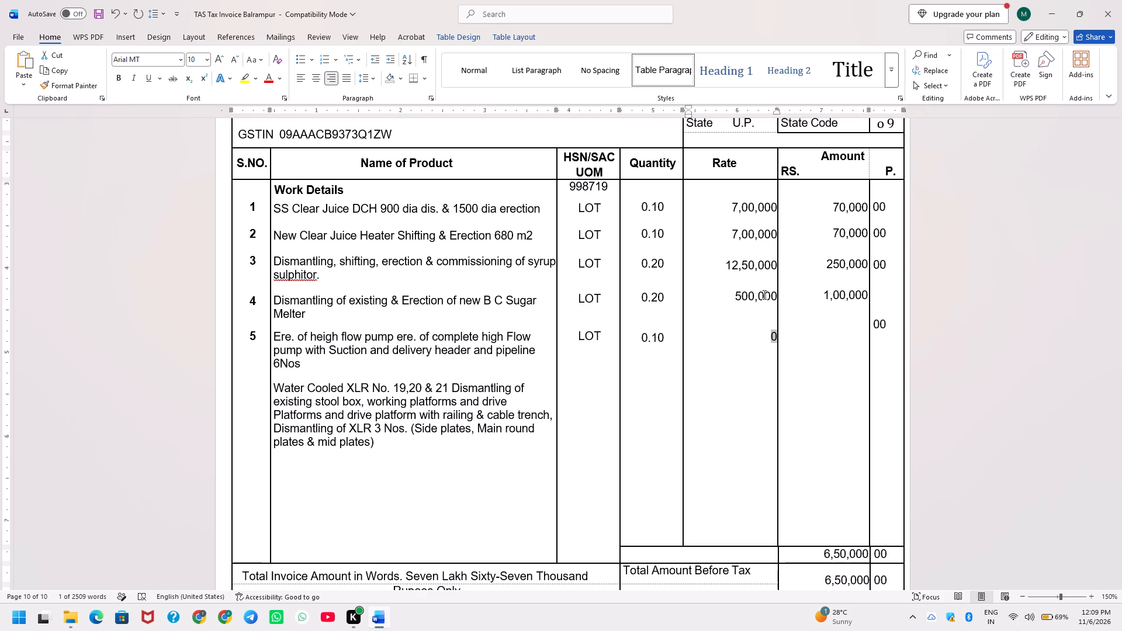
pyautogui.write('200')
pyautogui.press('.')
pyautogui.press('BackSpace')
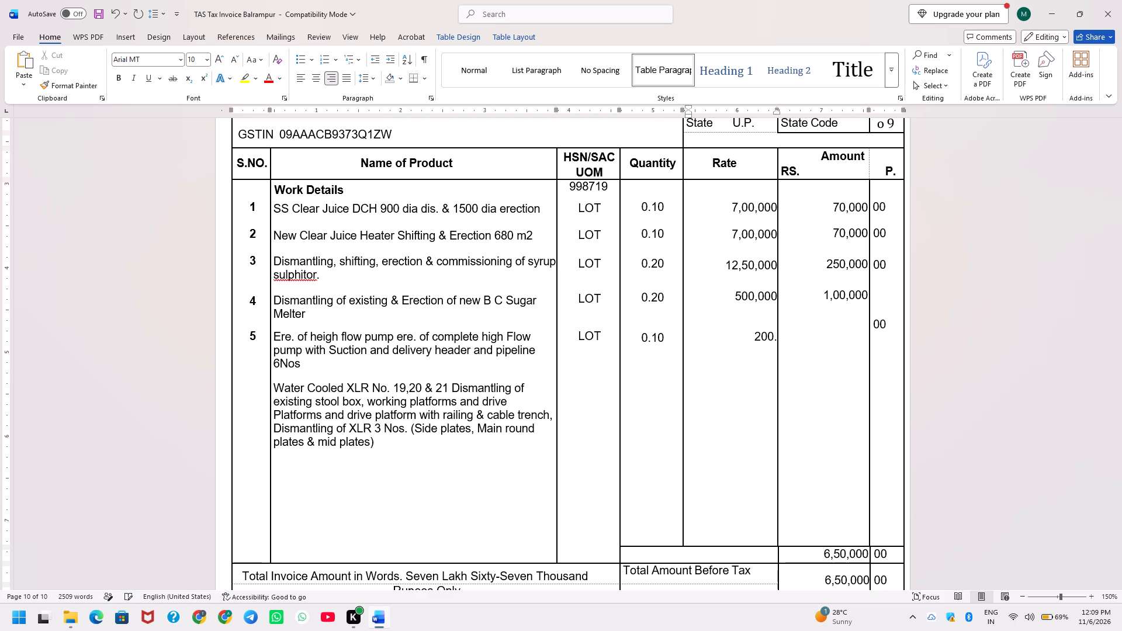
pyautogui.write(',000')
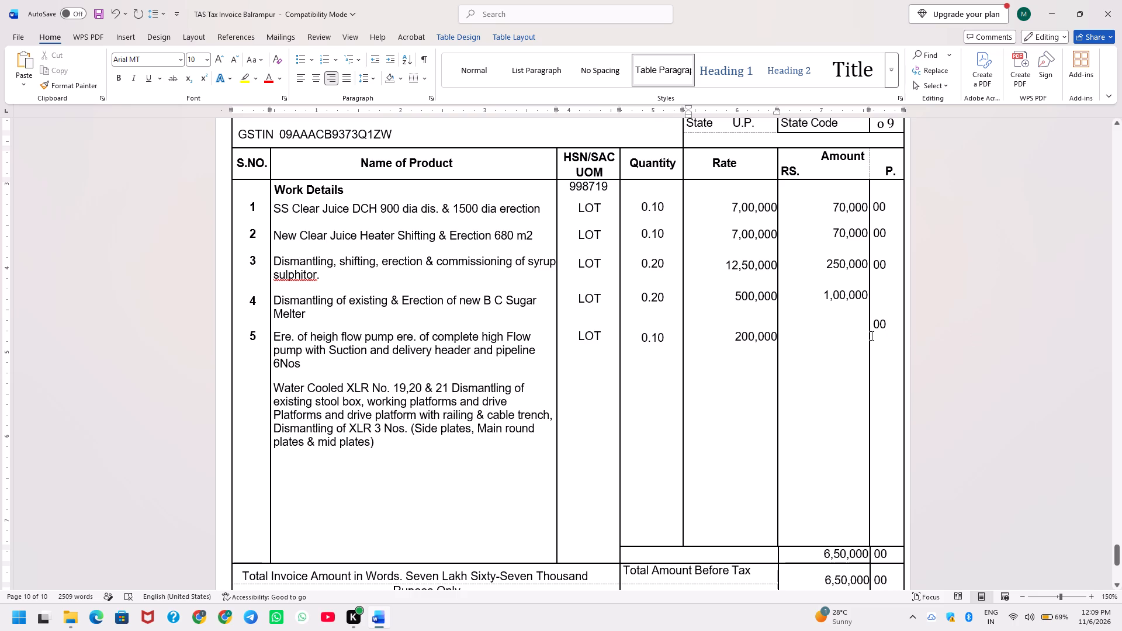
# Enter 20,000 as item 5's amount, level with its row, adding blank lines below item 4's amount.
pyautogui.click(851, 335)
pyautogui.press('Right')
pyautogui.press('Right')
pyautogui.press('Right')
pyautogui.press('Return')
pyautogui.press('Return')
pyautogui.press('Return')
pyautogui.write('20')
pyautogui.write(',000')
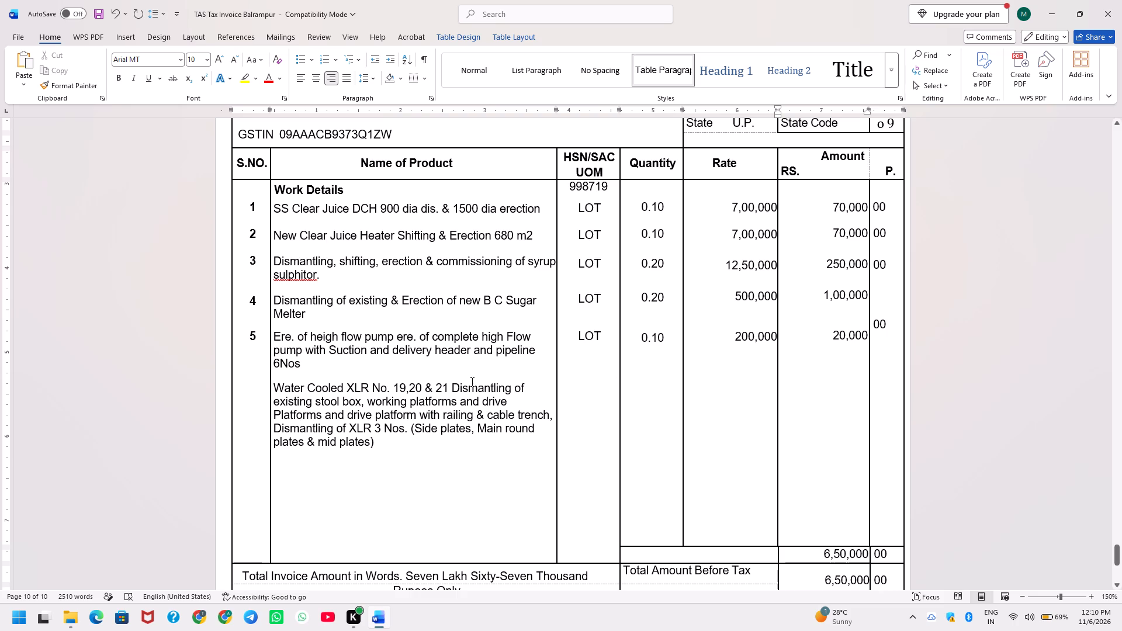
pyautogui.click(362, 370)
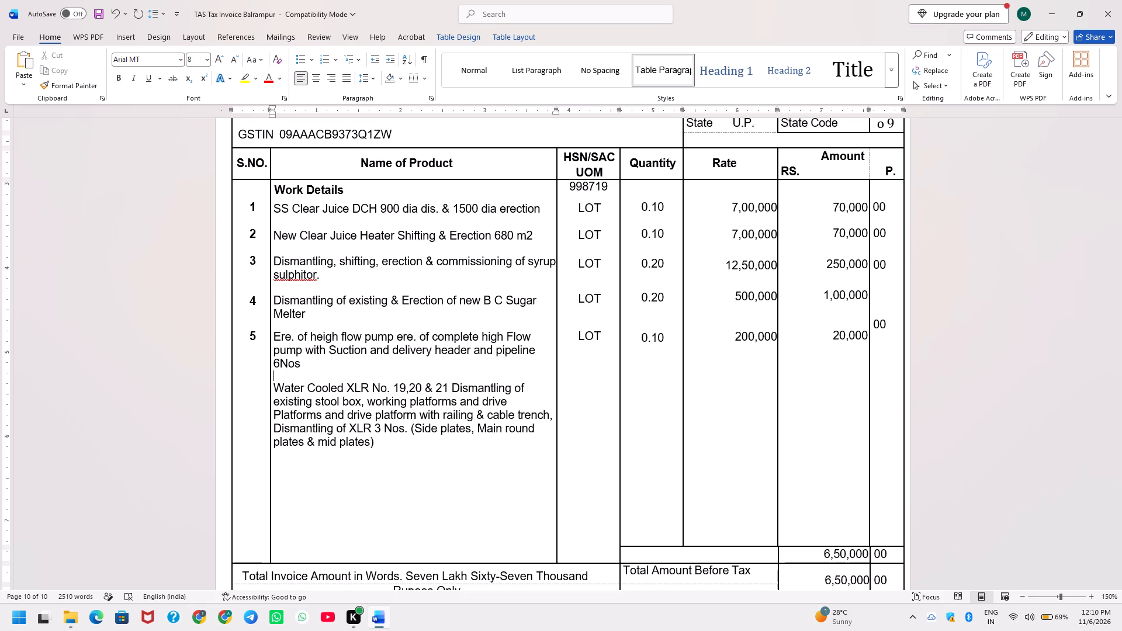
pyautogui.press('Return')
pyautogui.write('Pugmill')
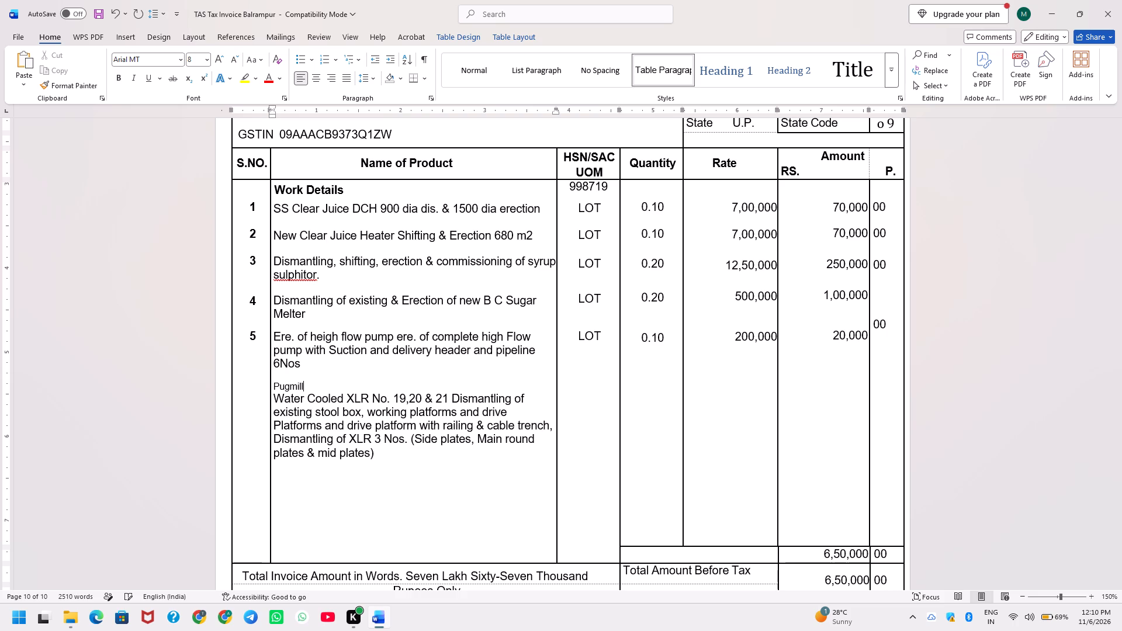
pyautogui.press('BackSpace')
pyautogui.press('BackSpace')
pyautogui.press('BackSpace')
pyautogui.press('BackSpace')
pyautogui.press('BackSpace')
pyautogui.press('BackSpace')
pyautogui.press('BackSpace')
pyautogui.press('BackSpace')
# Replace the small blank line below item 5's description with two normal-size lines, and enter "Pugmill & Megma mixture" on the second.
pyautogui.press('BackSpace')
pyautogui.press('Return')
pyautogui.press('Return')
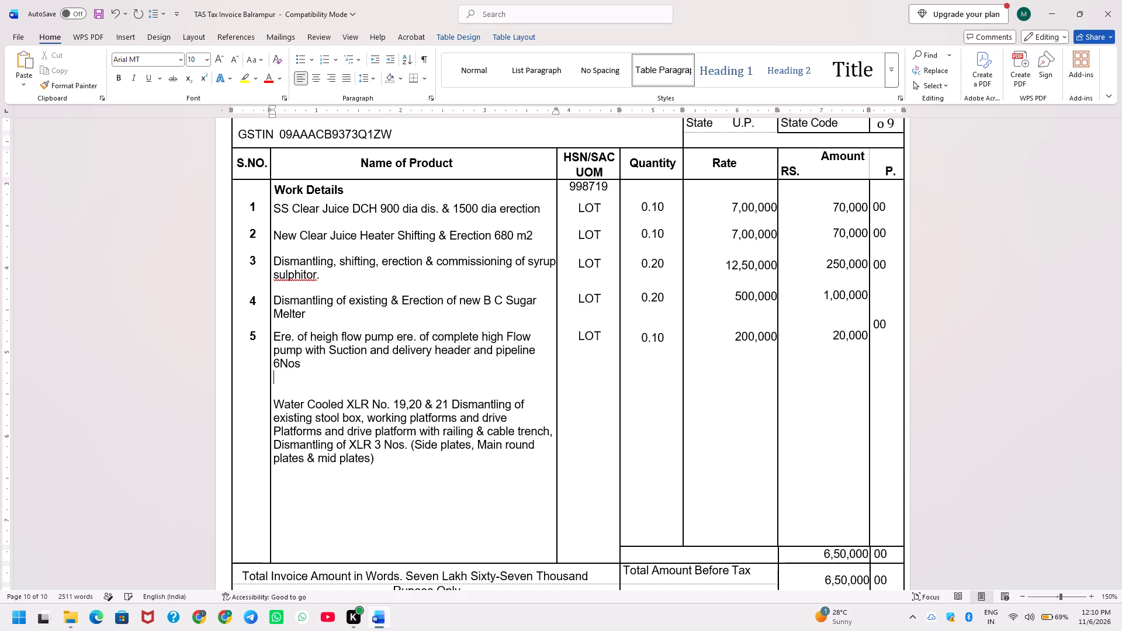
pyautogui.press('Up')
pyautogui.press('Down')
pyautogui.write('Pugmill')
pyautogui.press('space')
pyautogui.write('& Megma')
pyautogui.press('space')
pyautogui.press('BackSpace')
pyautogui.press('space')
pyautogui.write('mixture')
pyautogui.press('space')
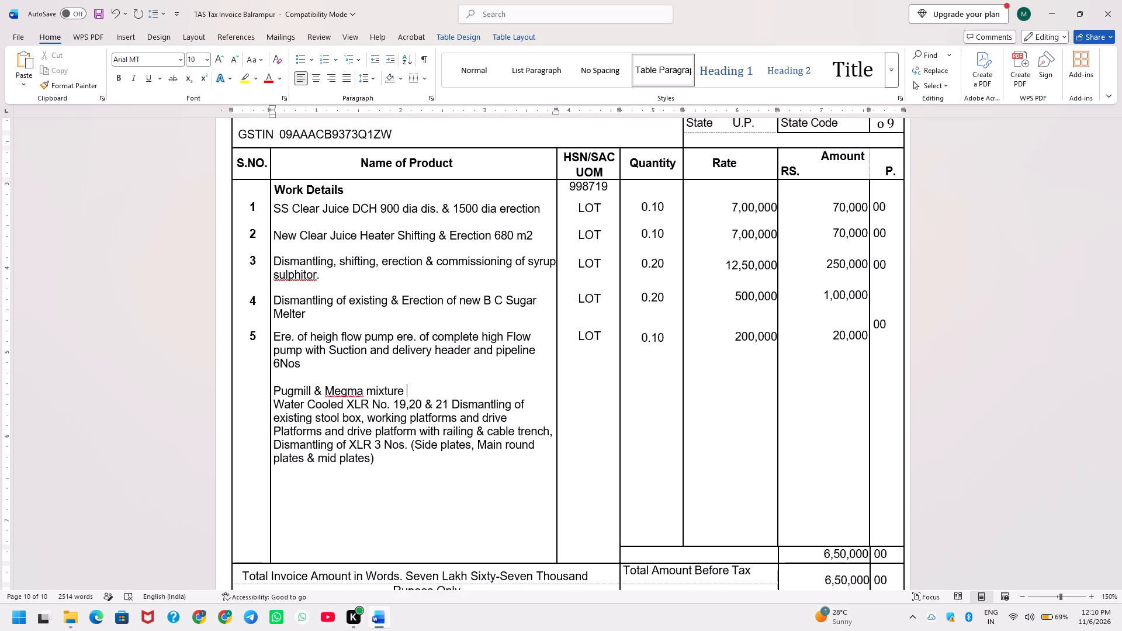
# Shorten "mixture" to "mixre" in the new Pugmill description.
pyautogui.press('Left')
pyautogui.press('Left')
pyautogui.press('Left')
pyautogui.press('Left')
pyautogui.press('BackSpace')
pyautogui.press('Right')
pyautogui.press('BackSpace')
pyautogui.press('Right')
pyautogui.press('Right')
pyautogui.press('Left')
pyautogui.press('Left')
pyautogui.press('Right')
pyautogui.press('Right')
# Continue the Pugmill description with "dis." after "mixre".
pyautogui.press('space')
pyautogui.write('dis')
pyautogui.write('.')
pyautogui.press('space')
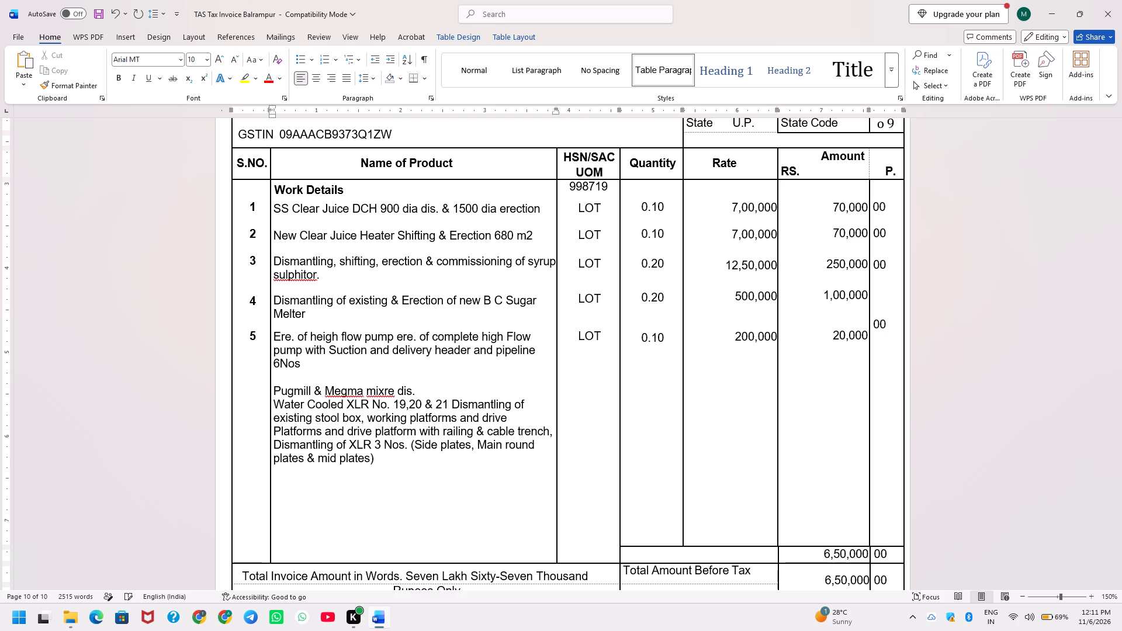
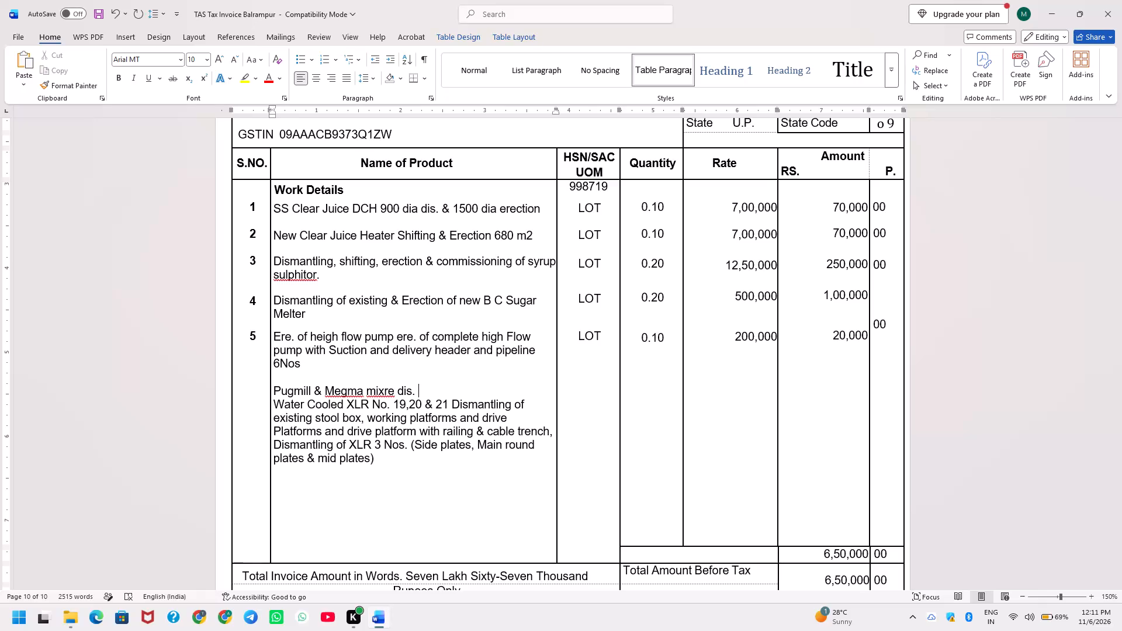
# Continue the Pugmill description with "& re-erection work dis. of" after "dis.".
pyautogui.write('& re-*e')
pyautogui.press('BackSpace')
pyautogui.press('BackSpace')
pyautogui.write('erection')
pyautogui.press('space')
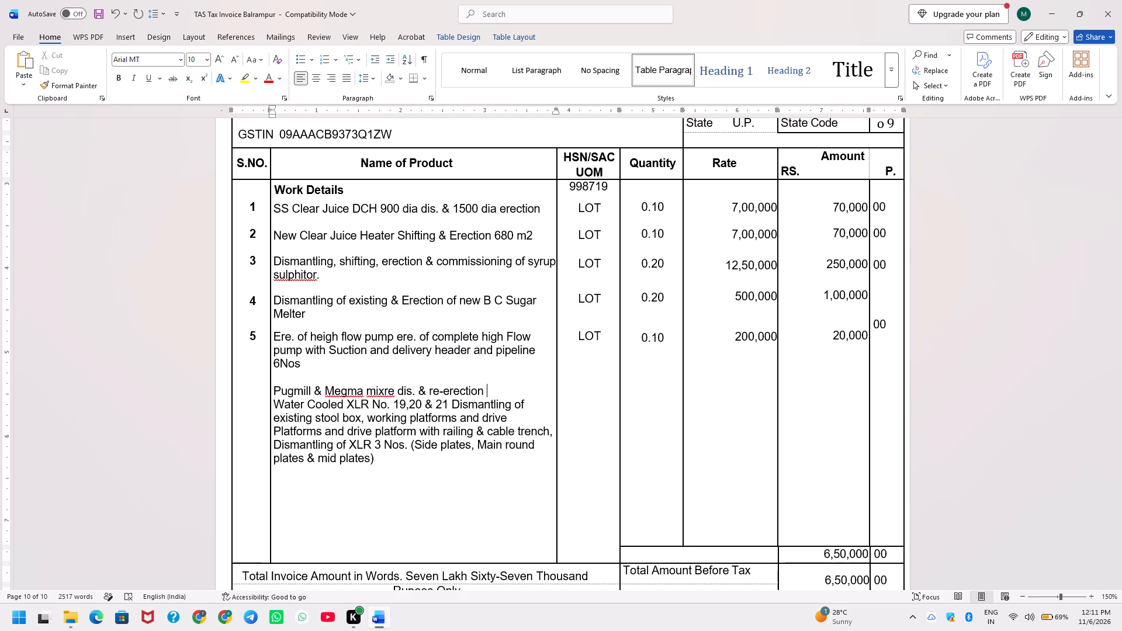
pyautogui.write('work dis. of')
pyautogui.press('space')
# Add "B-masscuite" after "work dis. of" in the Pugmill description.
pyautogui.write('B-')
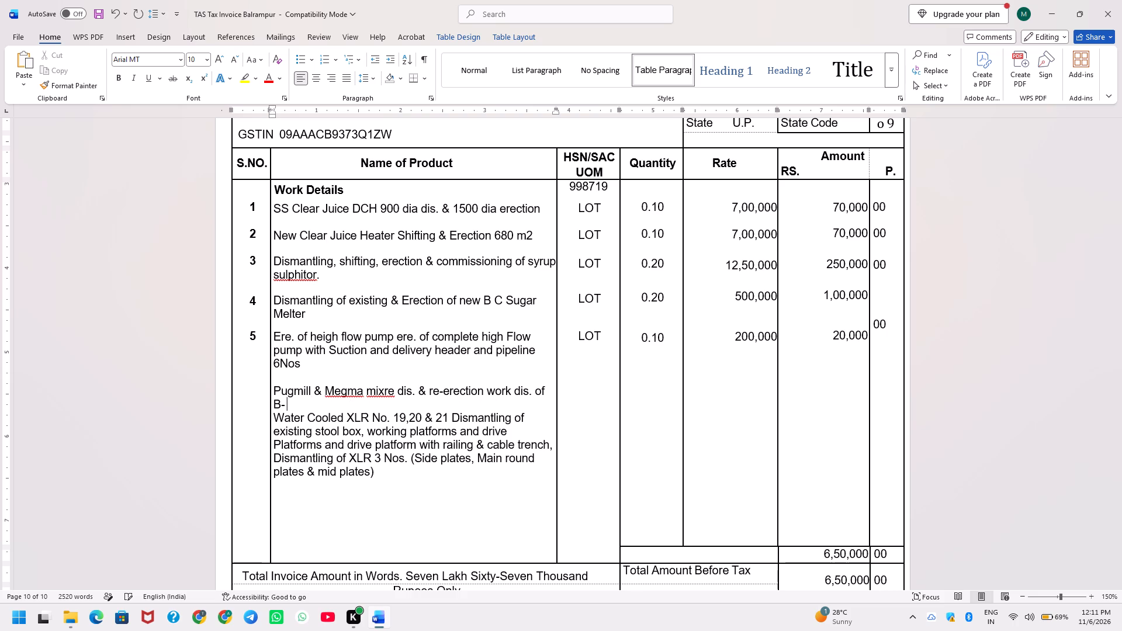
pyautogui.write(',es')
pyautogui.press('BackSpace')
pyautogui.press('a')
pyautogui.press('BackSpace')
pyautogui.press('BackSpace')
pyautogui.press('BackSpace')
pyautogui.write('mass')
pyautogui.write('cuite')
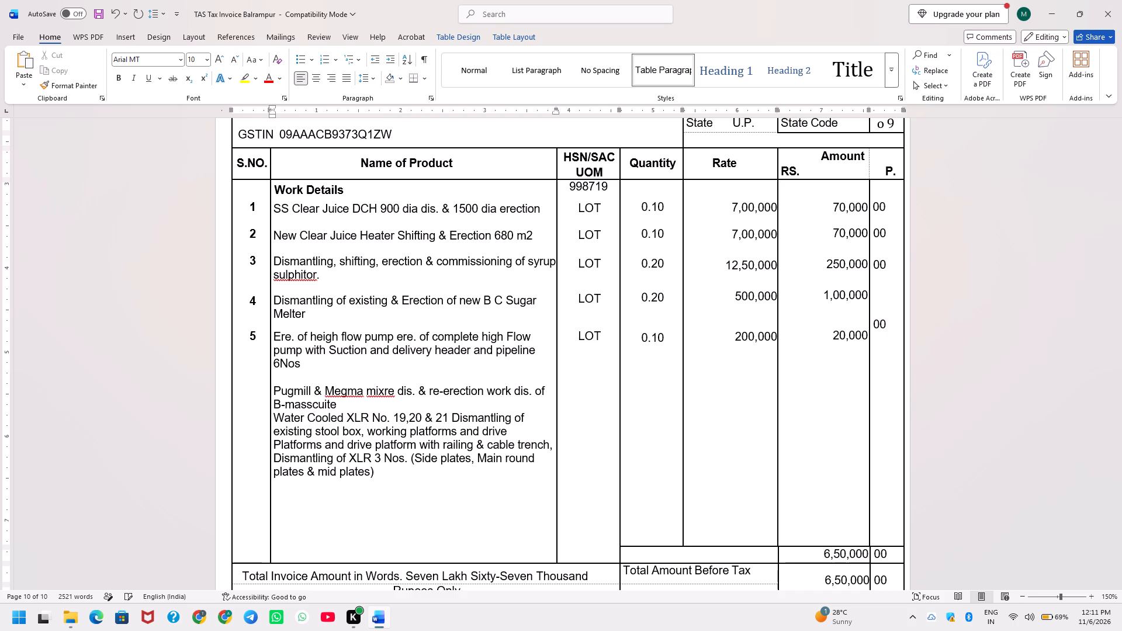
# Continue the Pugmill description with "pug mll 04 nos" after "B-masscuite".
pyautogui.press('space')
pyautogui.write('pum')
pyautogui.press('BackSpace')
pyautogui.write('g mi;;;')
pyautogui.press('BackSpace')
pyautogui.press('BackSpace')
pyautogui.press('BackSpace')
pyautogui.press('BackSpace')
pyautogui.write('ll 04 nos')
pyautogui.press('space')
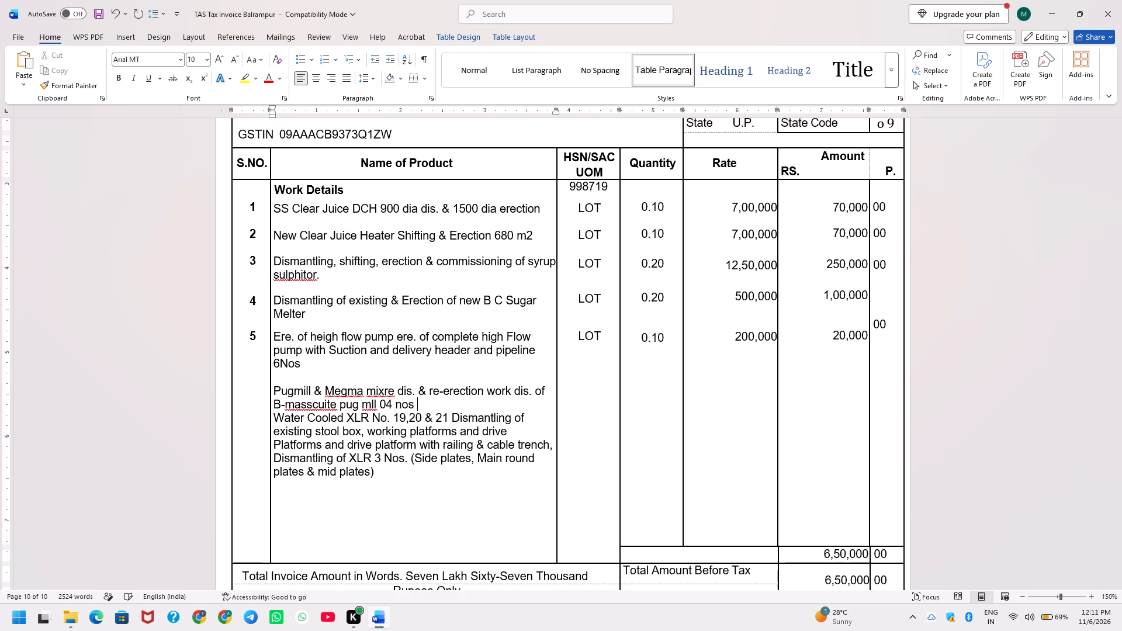
# Add "dis. of" after "04 nos" and insert a blank line between the Pugmill and Water Cooled XLR descriptions.
pyautogui.write('dis,')
pyautogui.press('space')
pyautogui.write('o')
pyautogui.press('BackSpace')
pyautogui.press('BackSpace')
pyautogui.press('BackSpace')
pyautogui.write('. of')
pyautogui.press('space')
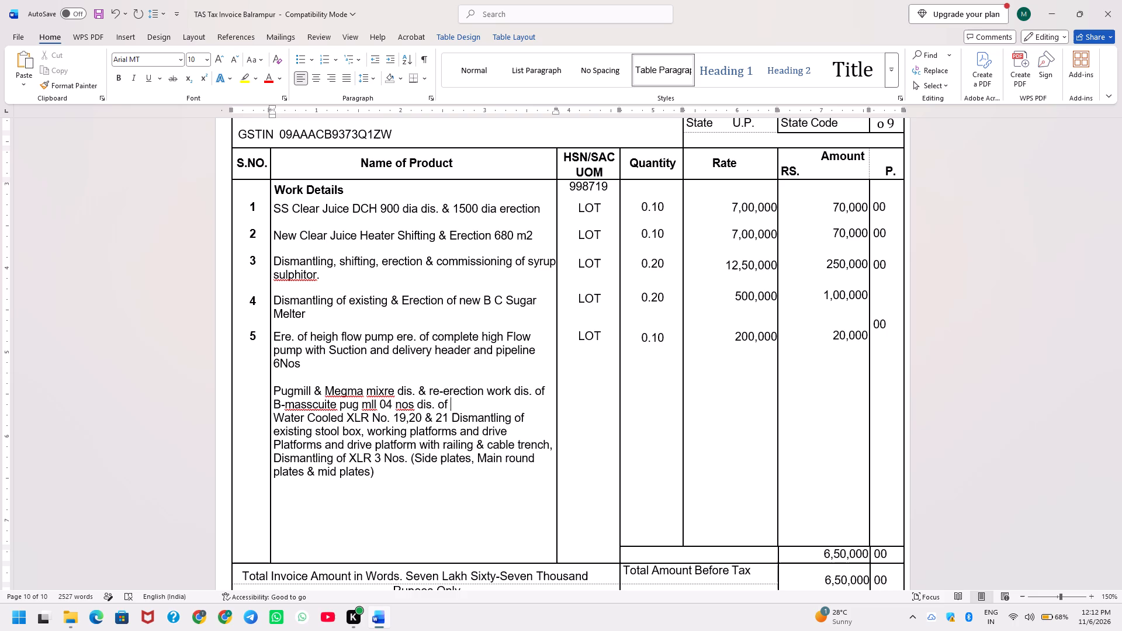
pyautogui.press('Return')
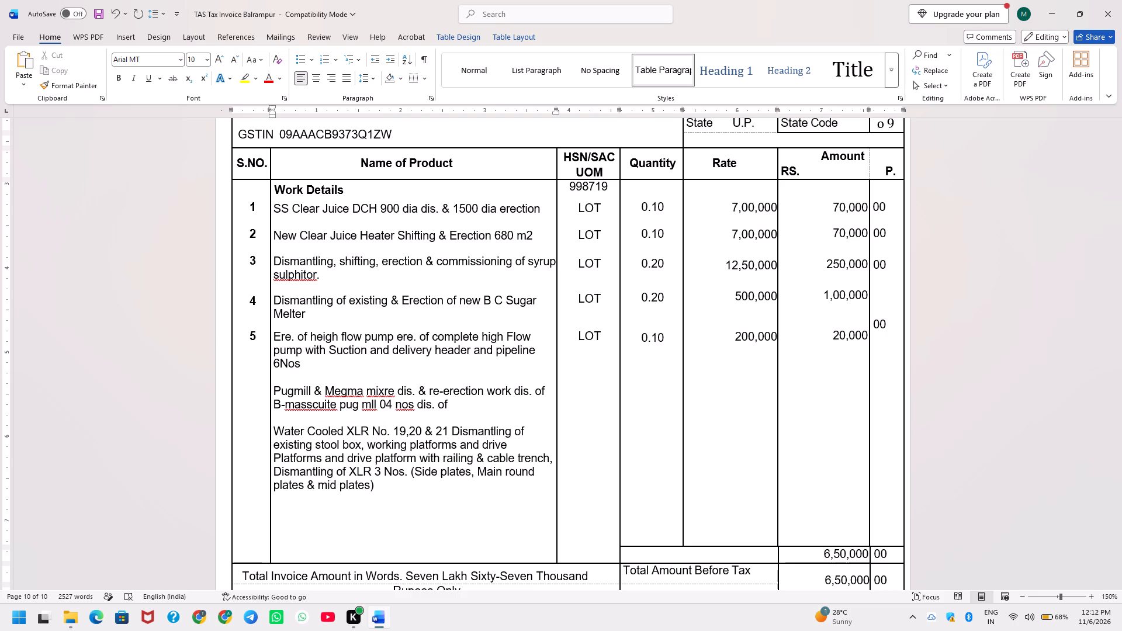
# Correct "mll" to "mill" in the Pugmill description.
pyautogui.press('Left')
pyautogui.hotkey('ctrl', 'Left')
pyautogui.hotkey('ctrl', 'Left')
pyautogui.hotkey('ctrl', 'Left')
pyautogui.hotkey('ctrl', 'Left')
pyautogui.hotkey('ctrl', 'Left')
pyautogui.hotkey('ctrl', 'Left')
pyautogui.press('Right')
pyautogui.press('Right')
pyautogui.press('Left')
pyautogui.press('i')
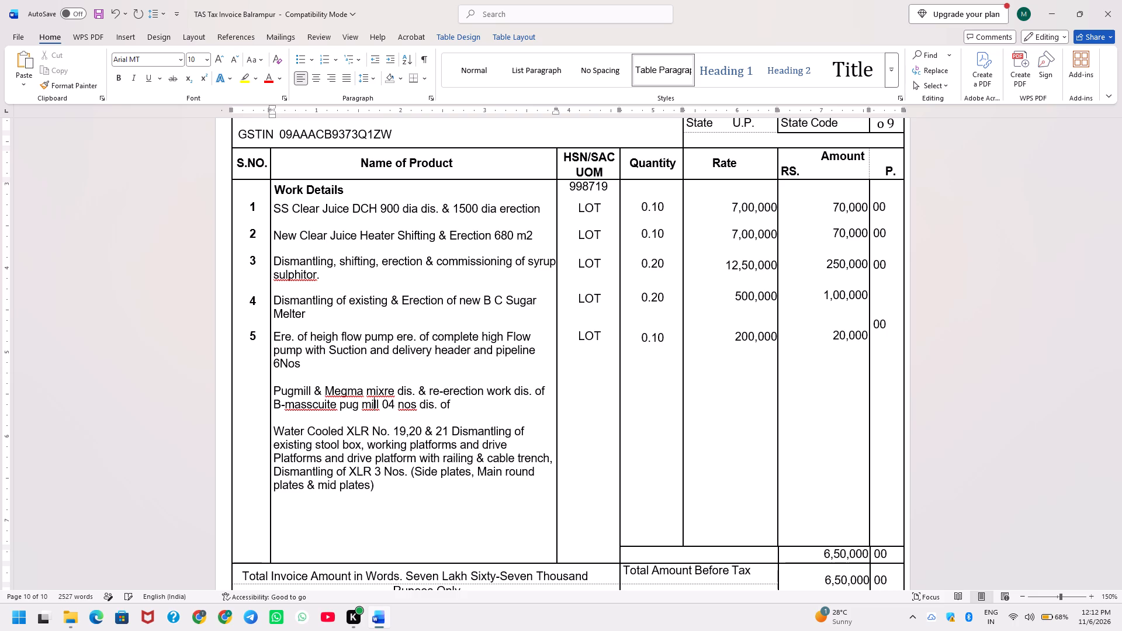
# Copy "B-masscuite pug mill" within the Pugmill description and paste it after the final "dis. of".
pyautogui.press('Right')
pyautogui.press('Right')
pyautogui.hotkey('ctrl', 'shift', 'Left')
pyautogui.hotkey('ctrl', 'shift', 'Left')
pyautogui.hotkey('ctrl', 'shift', 'Left')
pyautogui.hotkey('ctrl', 'shift', 'Left')
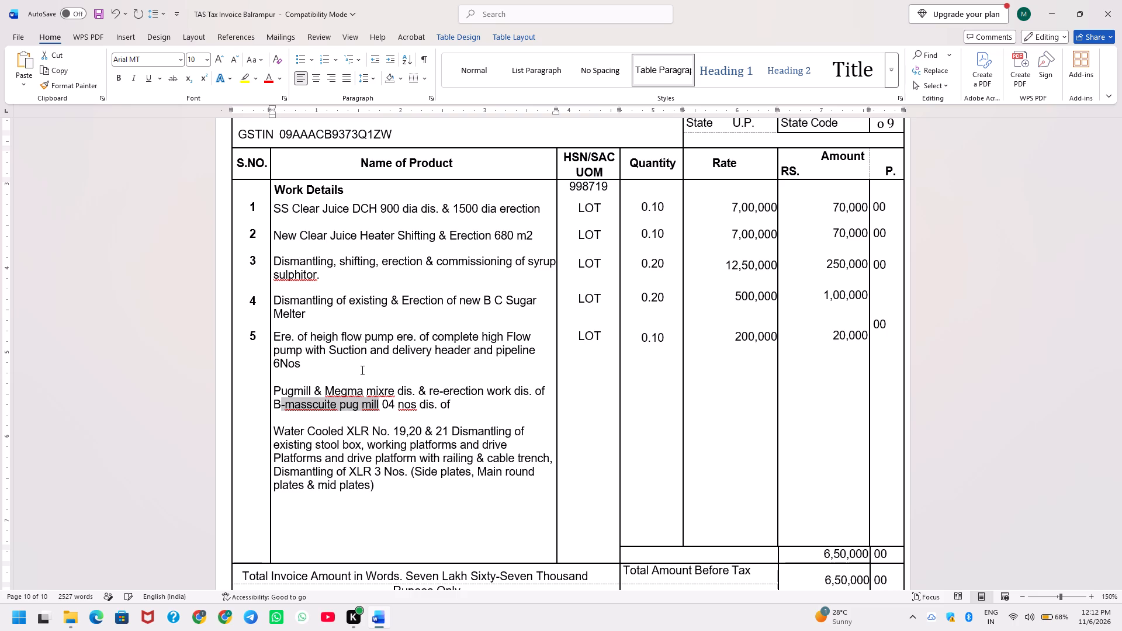
pyautogui.hotkey('ctrl', 'shift', 'Left')
pyautogui.hotkey('ctrl', 'c')
pyautogui.press('Right')
pyautogui.hotkey('ctrl', 'Right')
pyautogui.hotkey('ctrl', 'Right')
pyautogui.hotkey('ctrl', 'Right')
pyautogui.hotkey('ctrl', 'Right')
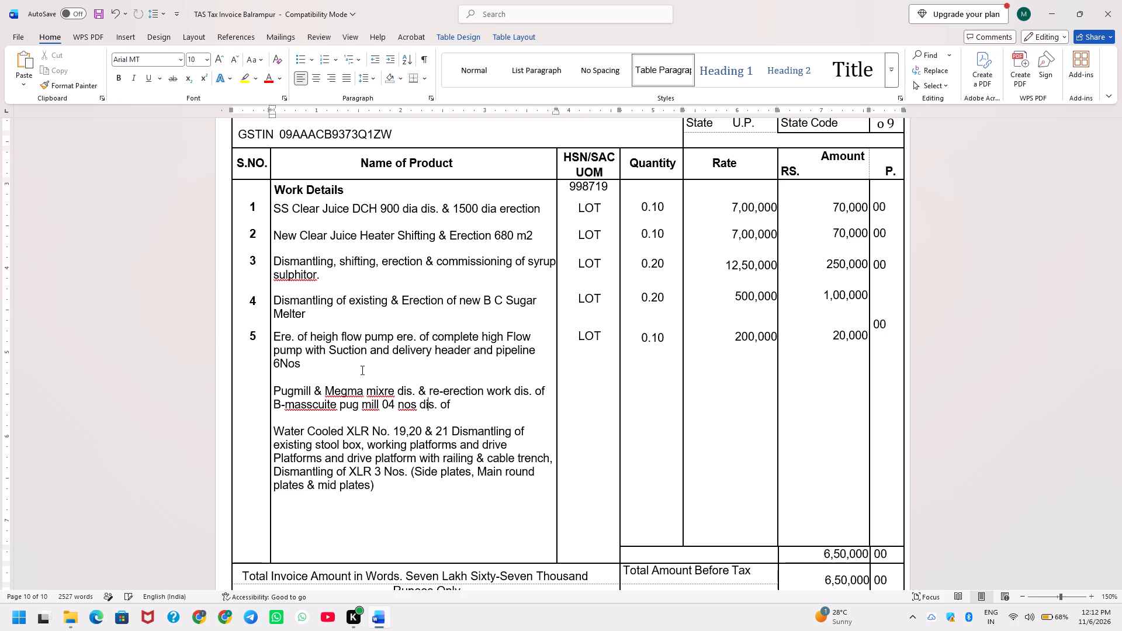
pyautogui.hotkey('ctrl', 'Right')
pyautogui.hotkey('ctrl', 'Right')
pyautogui.press('space')
pyautogui.hotkey('ctrl', 'v')
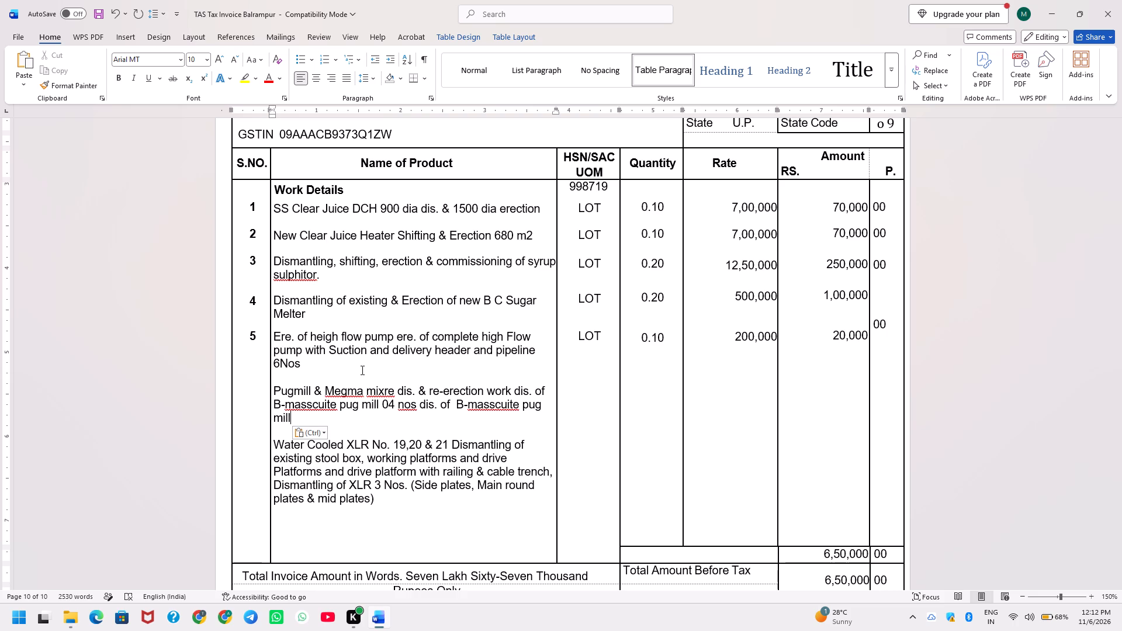
# Continue the Pugmill description with "feed valves with connection pipeline" after the pasted "B-masscuite pug mill".
pyautogui.press('space')
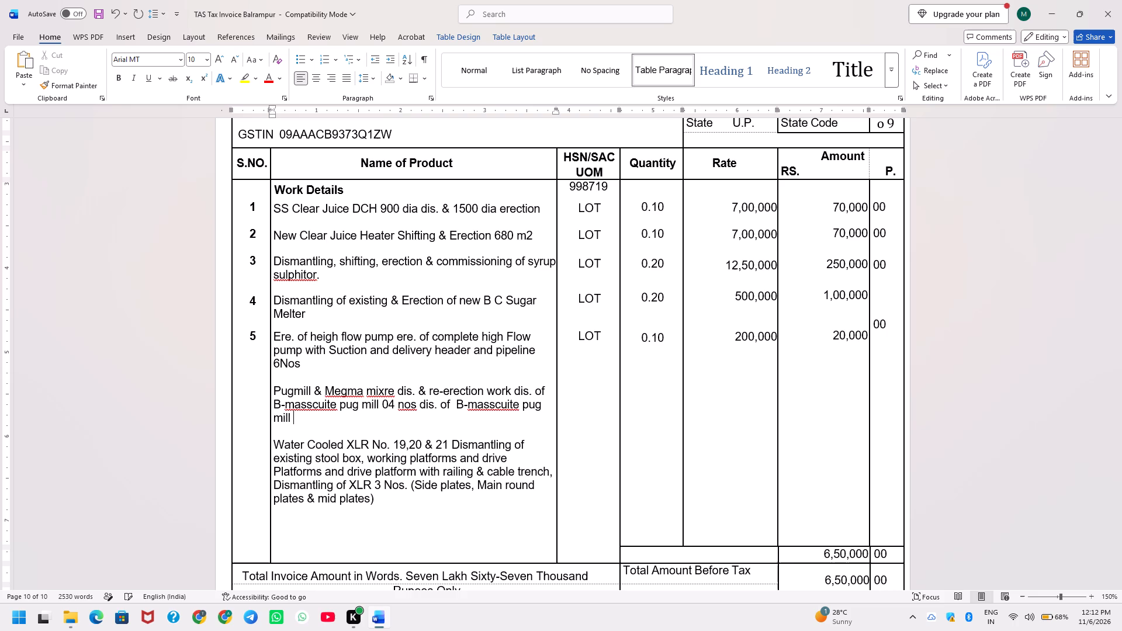
pyautogui.write('feeds')
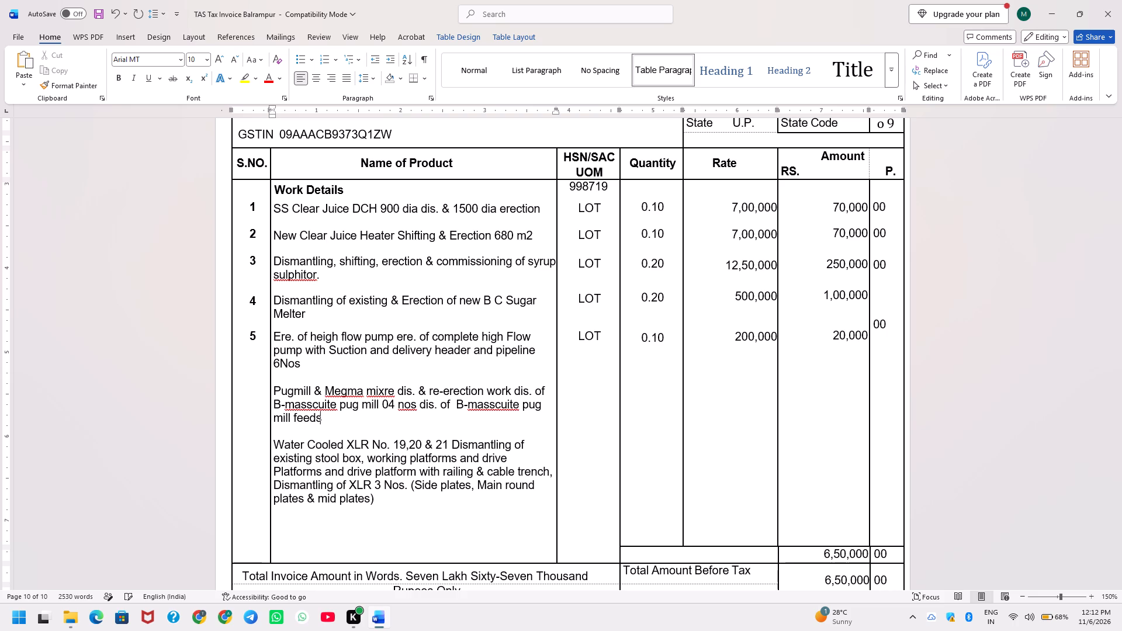
pyautogui.press('BackSpace')
pyautogui.press('space')
pyautogui.write('valves')
pyautogui.press('space')
pyautogui.write('wir')
pyautogui.press('BackSpace')
pyautogui.press('t')
pyautogui.press('j')
pyautogui.press('BackSpace')
pyautogui.write('h connection')
pyautogui.press('space')
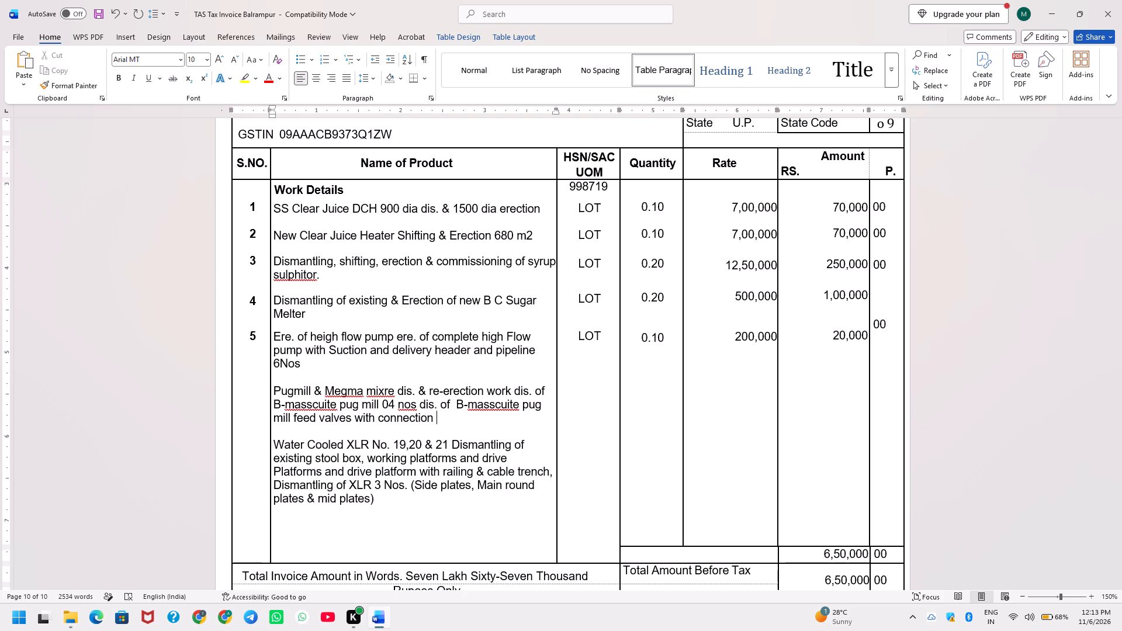
pyautogui.write('pipeline')
pyautogui.press('space')
# Add "andgear box/motor" after "connection pipeline" in the Pugmill description.
pyautogui.press('a')
pyautogui.write('dr')
pyautogui.press('BackSpace')
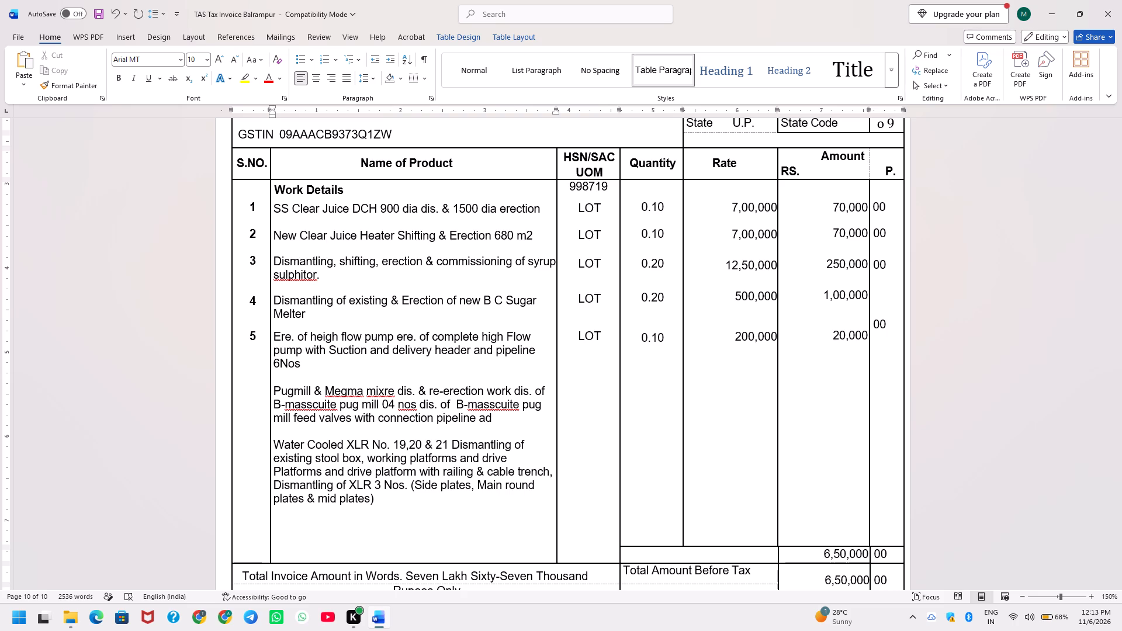
pyautogui.press('BackSpace')
pyautogui.write('ndgear')
pyautogui.press('space')
pyautogui.write('box/motor')
pyautogui.press('space')
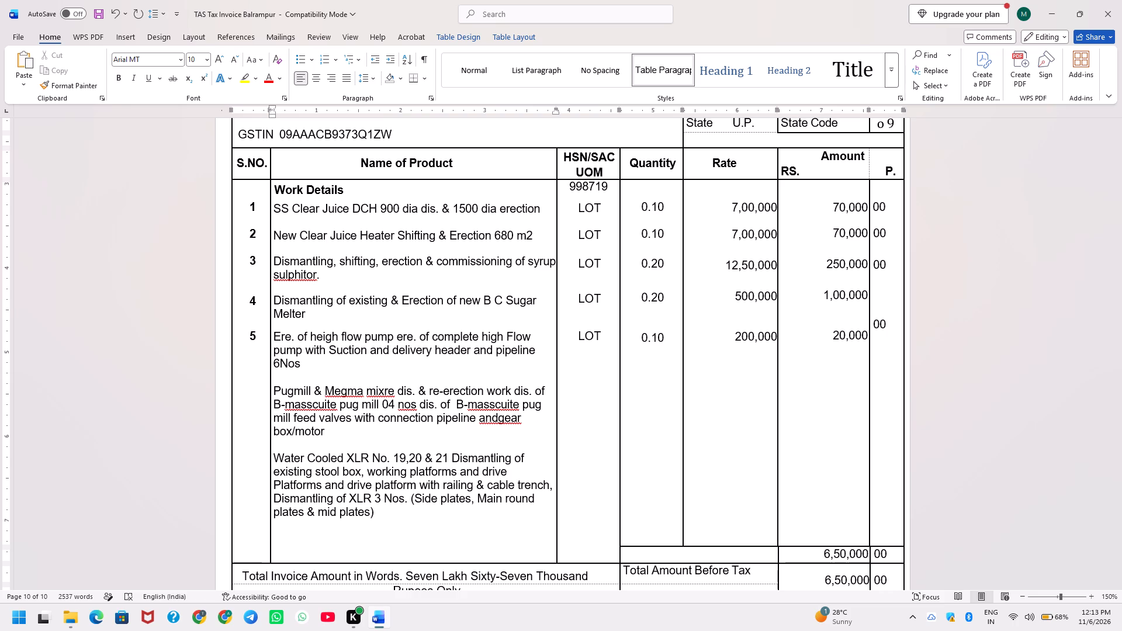
# Continue the Pugmill description after "box/motor" with "04 nos dismantling of magma mixer with connection".
pyautogui.write('04 nos')
pyautogui.press('space')
pyautogui.write('dis')
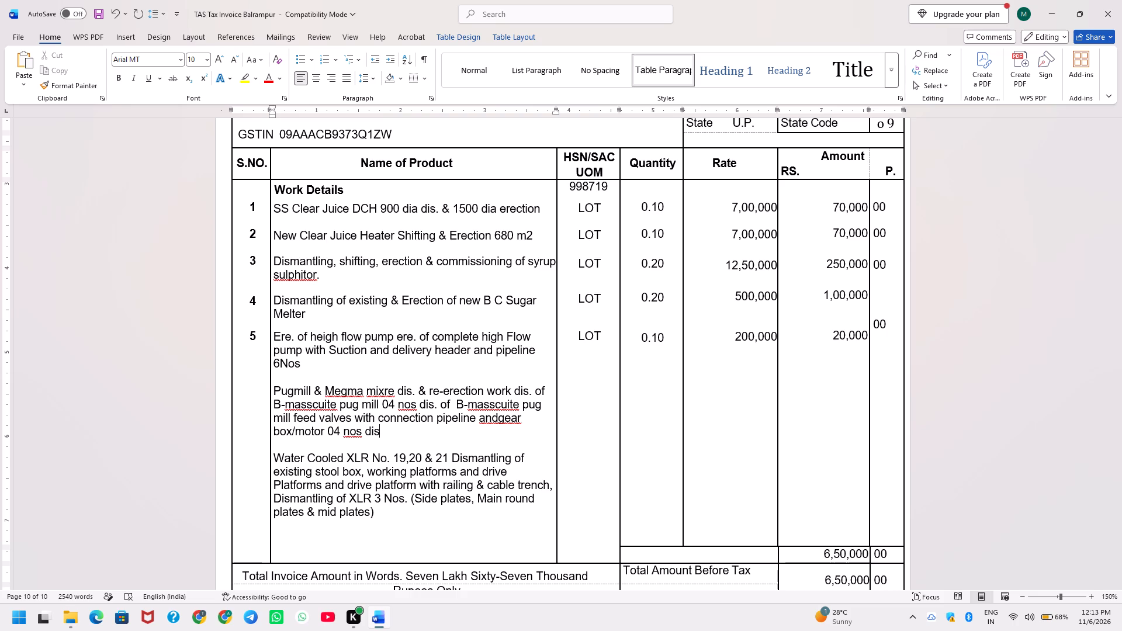
pyautogui.write('mantling of')
pyautogui.press('space')
pyautogui.write('ma')
pyautogui.write('gma mixer')
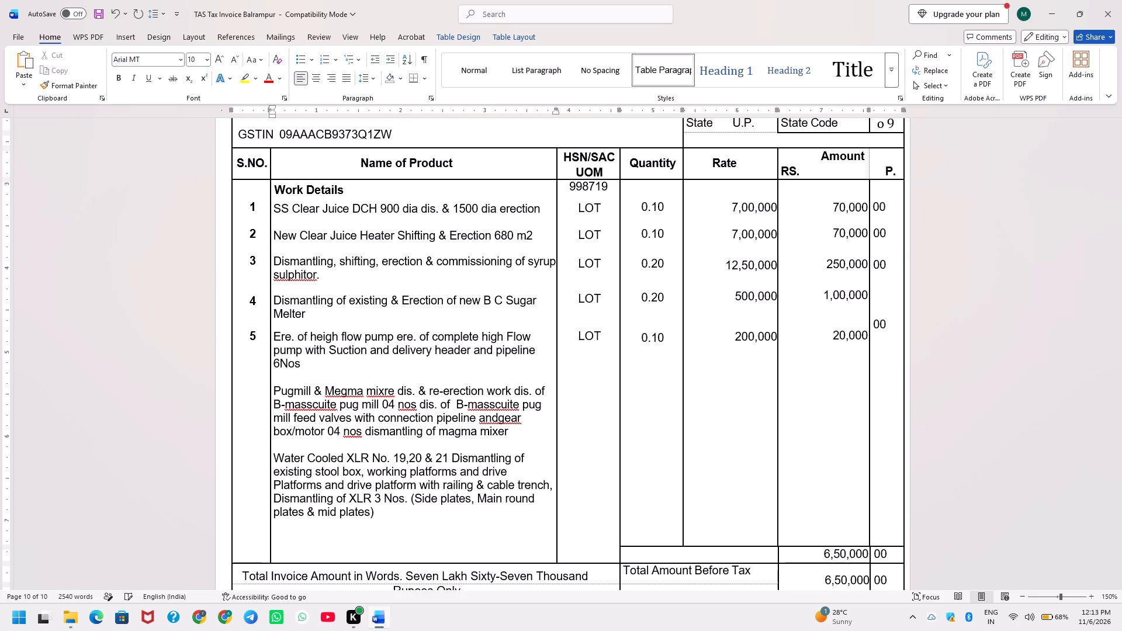
pyautogui.press('space')
pyautogui.write('with connection')
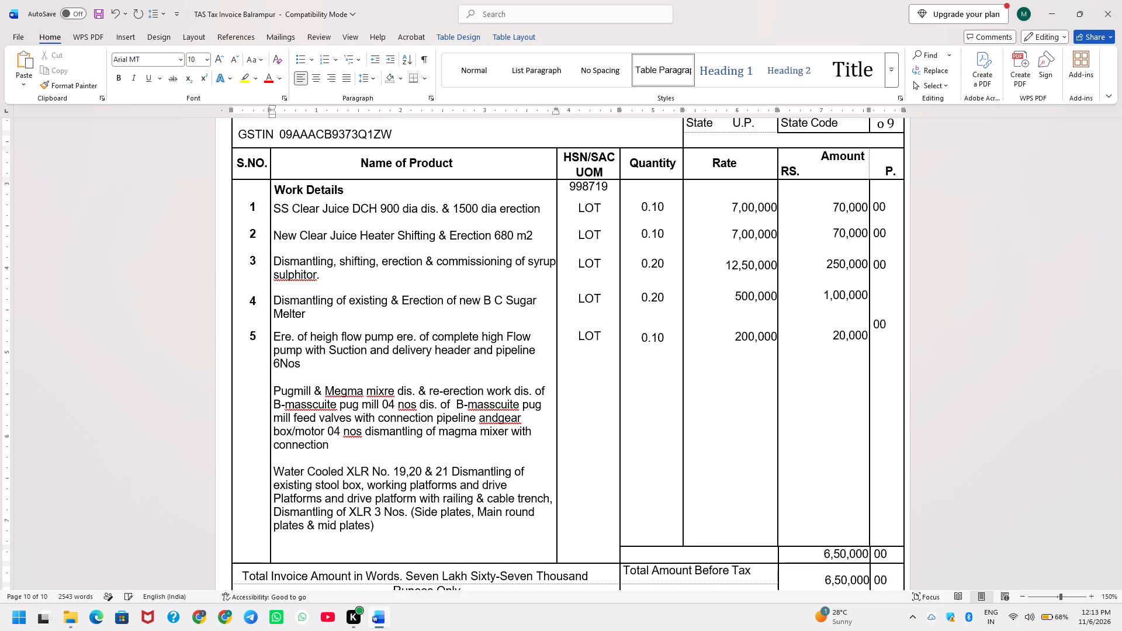
# Remove the extra space between "dis. of" and the second "B-masscuite" in the Pugmill description.
pyautogui.scroll(-3, 490, 366)
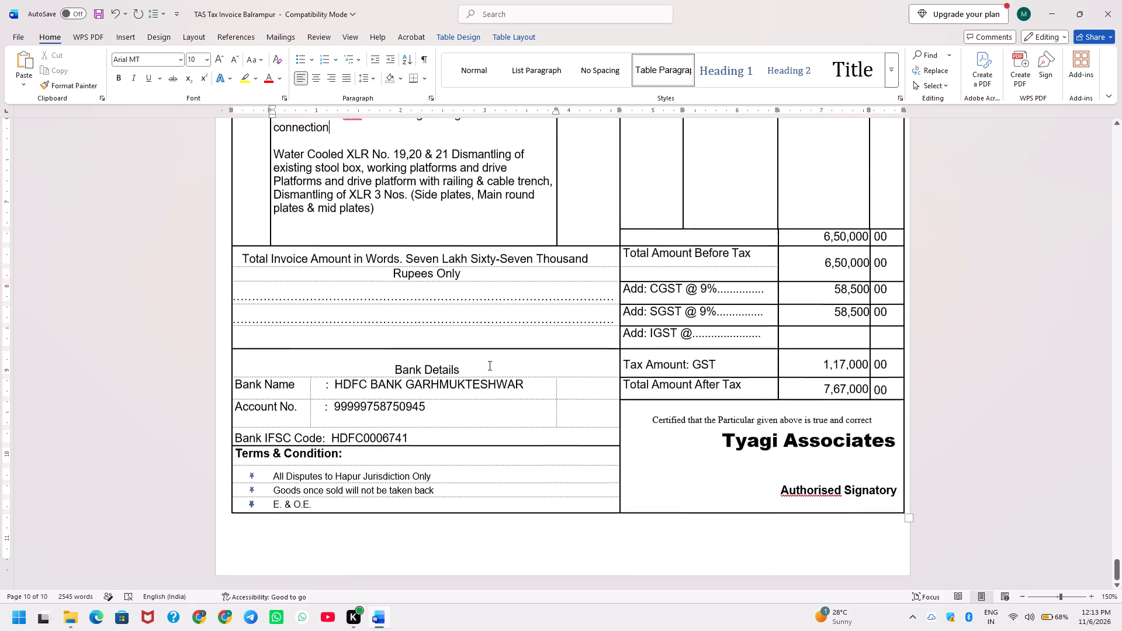
pyautogui.scroll(3, 526, 319)
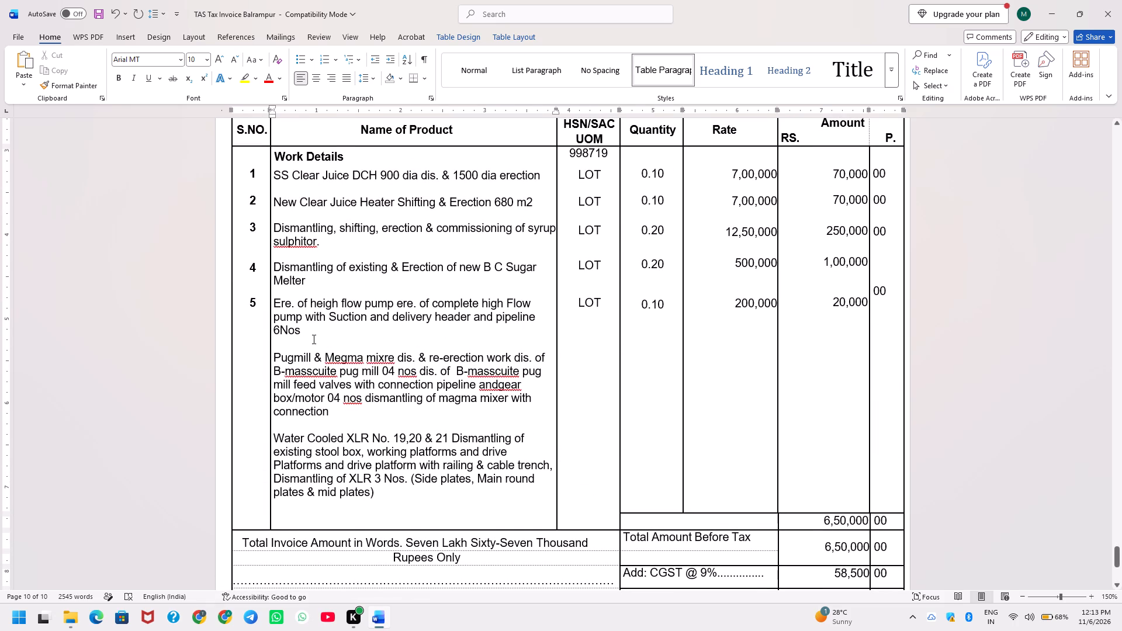
pyautogui.click(292, 341)
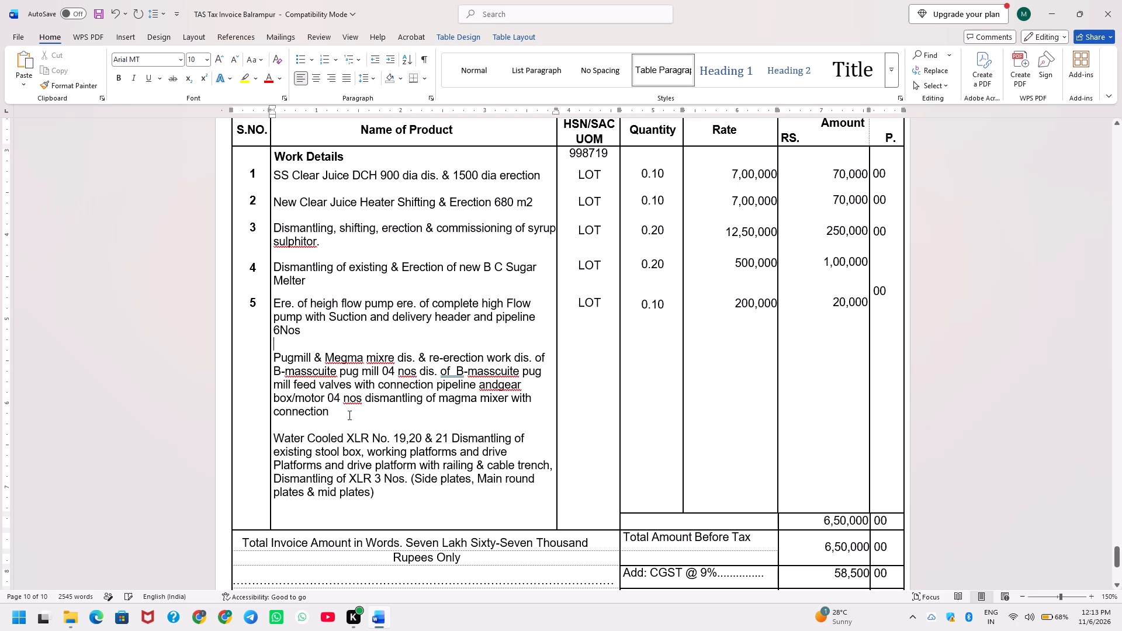
pyautogui.click(349, 415)
pyautogui.click(452, 368)
pyautogui.press('Delete')
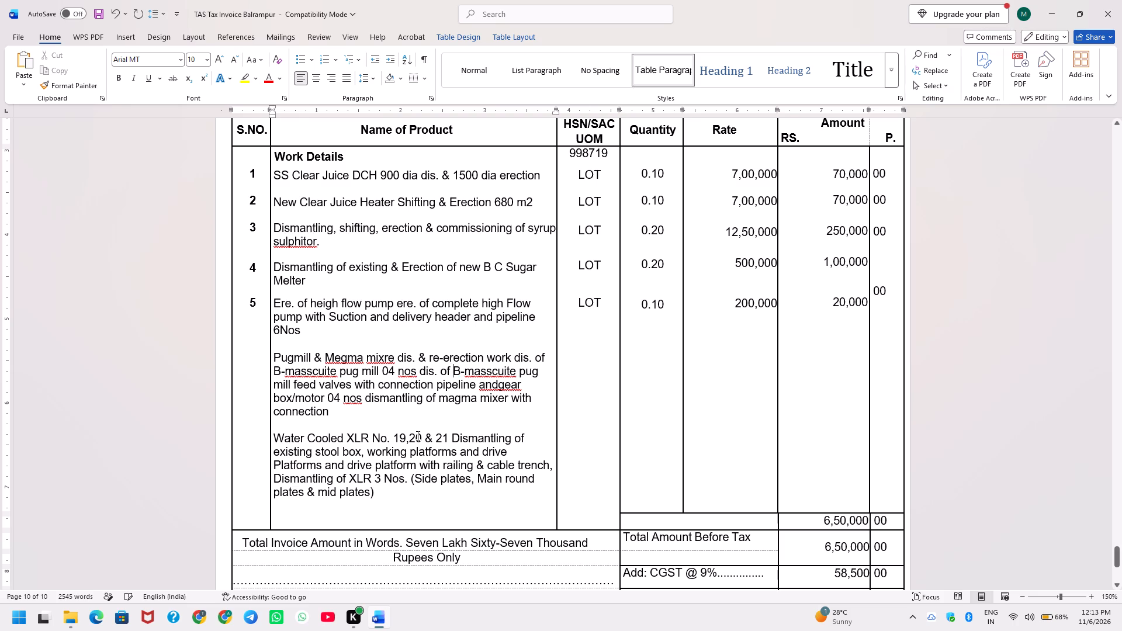
# Add a full stop after "connection" at the end of the Pugmill description.
pyautogui.click(418, 436)
pyautogui.click(362, 412)
pyautogui.press('.')
# Enter "LOT" in the HSN/SAC UOM column, level with the first line of the Pugmill item.
pyautogui.click(613, 315)
pyautogui.press('Return')
pyautogui.press('Return')
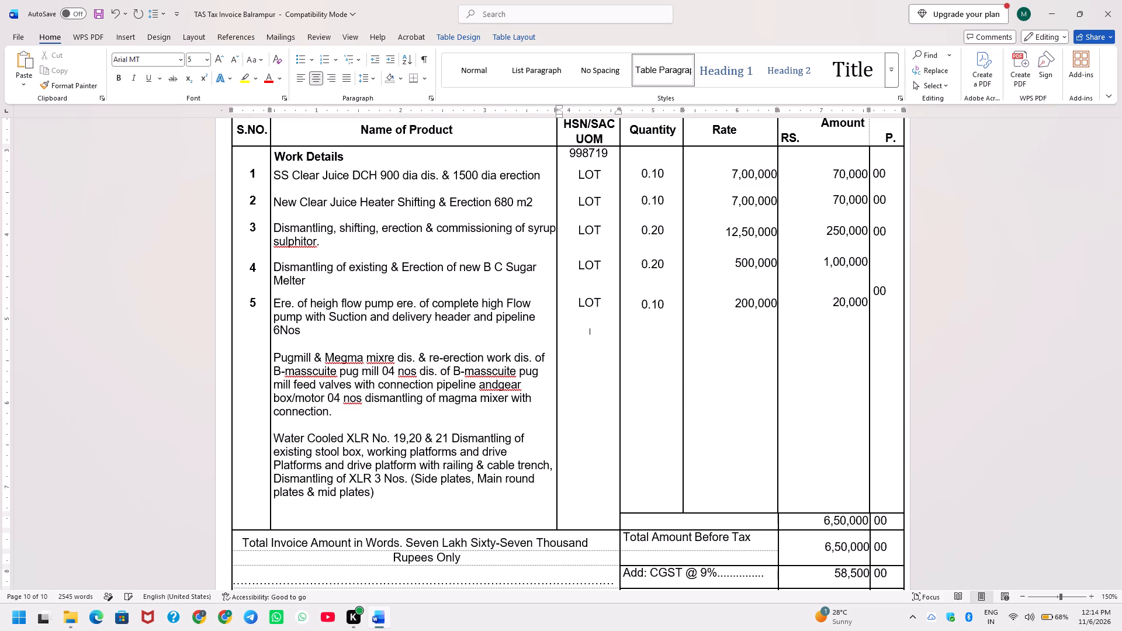
pyautogui.press('Return')
pyautogui.press('Return')
pyautogui.press('Return')
pyautogui.press('Return')
pyautogui.write('LOY')
pyautogui.press('BackSpace')
pyautogui.hotkey('shift', 'y')
pyautogui.hotkey('shift', 'BackSpace')
pyautogui.hotkey('shift', 't')
# Set the font size of the Pugmill item's "LOT" entry to 10, matching the entries above.
pyautogui.hotkey('ctrl', 'shift', 'Left')
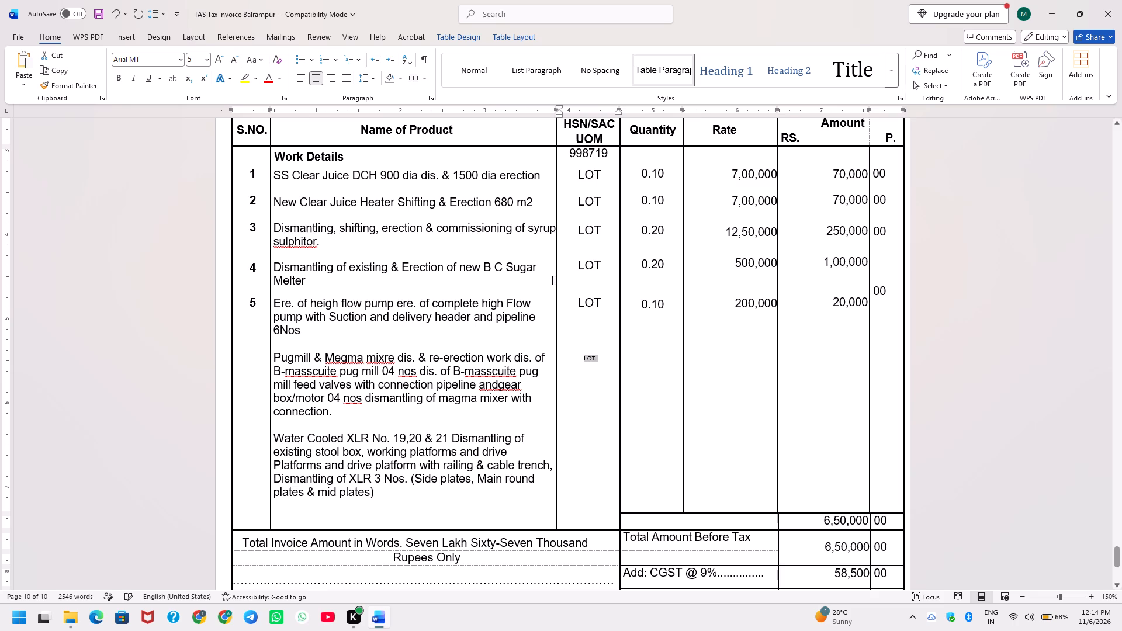
pyautogui.click(588, 303)
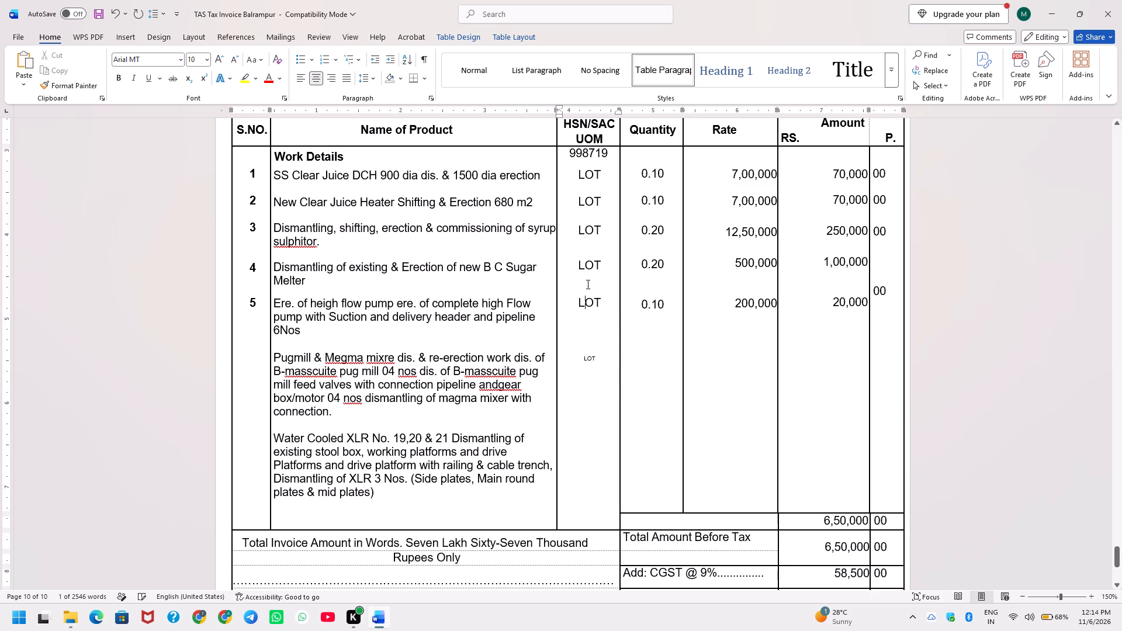
pyautogui.click(598, 357)
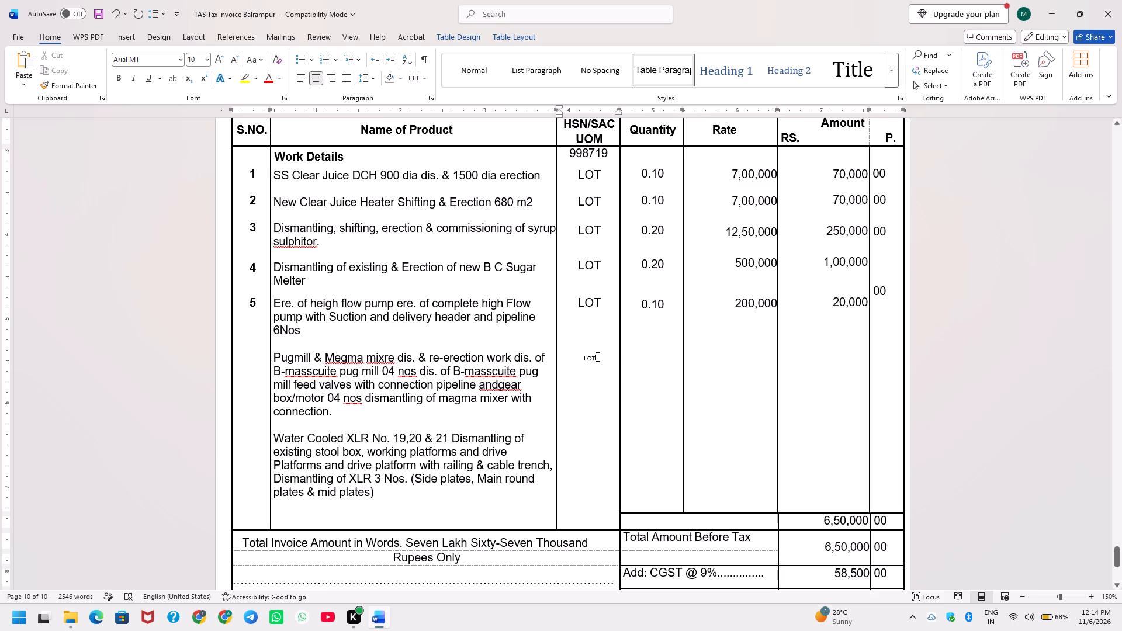
pyautogui.hotkey('ctrl', 'shift', 'Left')
pyautogui.click(194, 68)
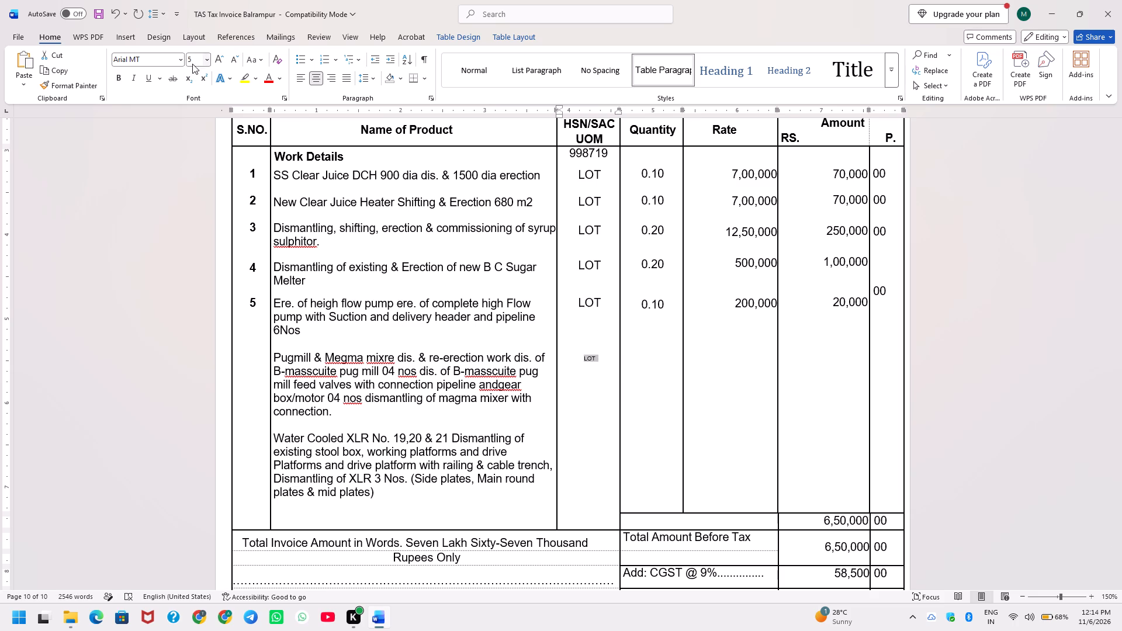
pyautogui.click(192, 63)
pyautogui.write('10')
pyautogui.press('Return')
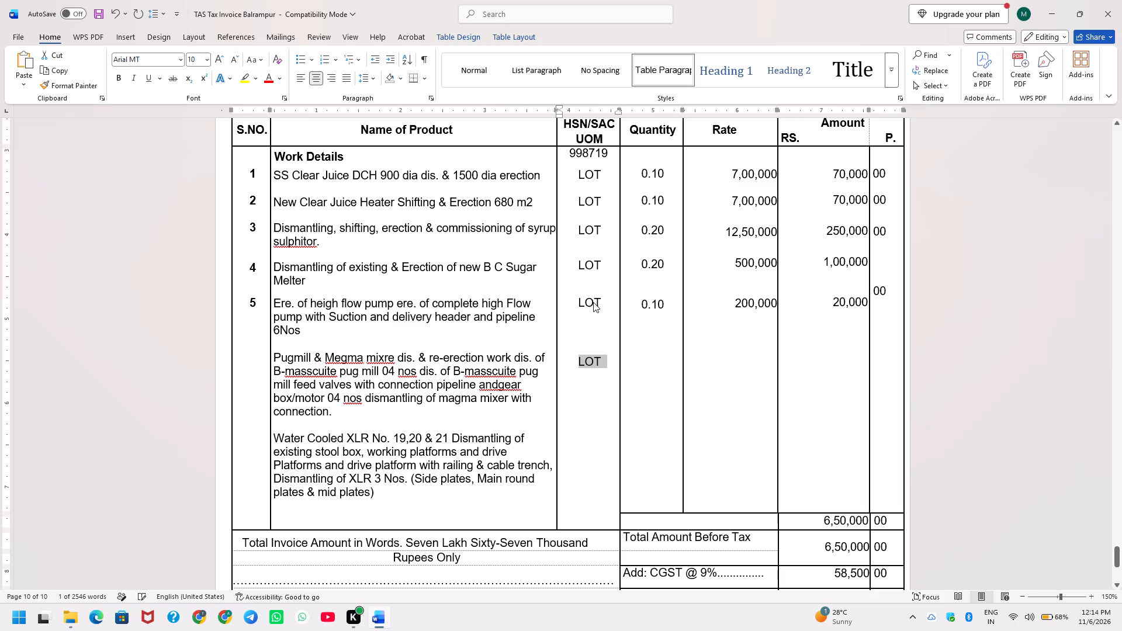
# Enter 0.20 in the Quantity column, level with the Pugmill item.
pyautogui.click(669, 312)
pyautogui.press('Return')
pyautogui.press('Return')
pyautogui.press('Return')
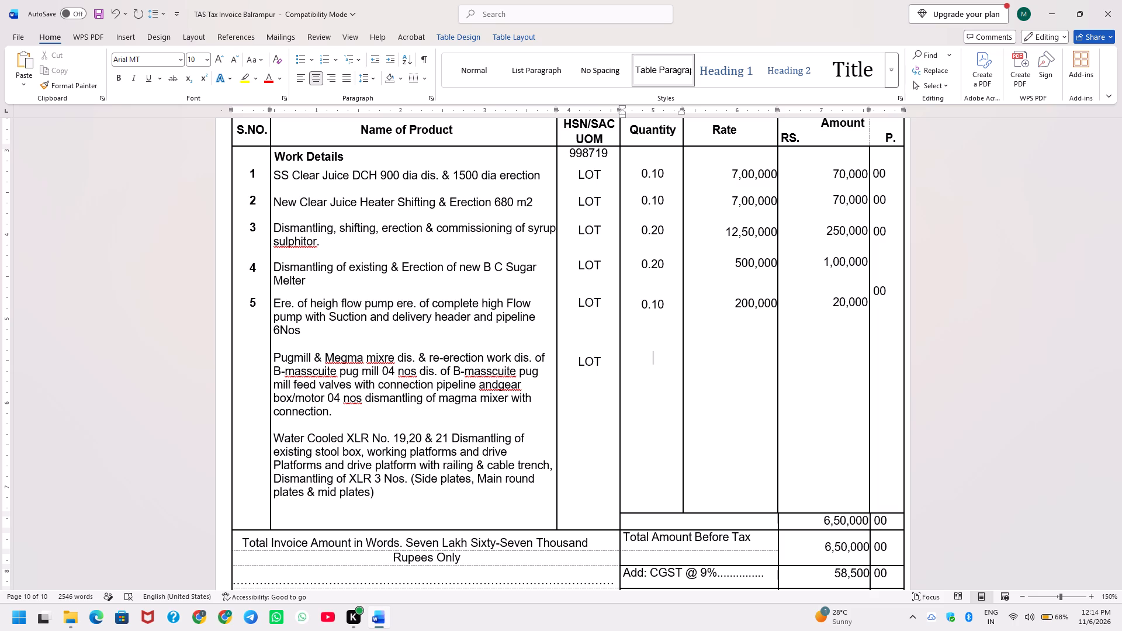
pyautogui.write('20')
pyautogui.press('BackSpace')
pyautogui.press('BackSpace')
pyautogui.write('0.20')
# Enter 100,000 in the Rate column, level with the Pugmill item.
pyautogui.click(770, 307)
pyautogui.press('Right')
pyautogui.press('Return')
pyautogui.press('Return')
pyautogui.press('Return')
pyautogui.press('Return')
pyautogui.press('Return')
pyautogui.press('2')
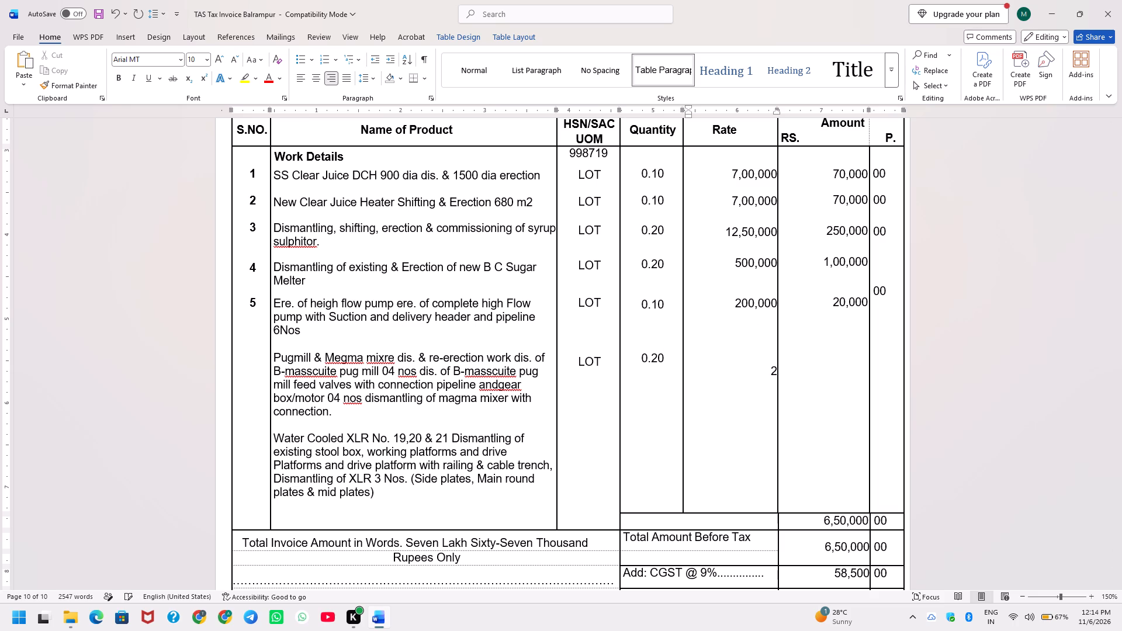
pyautogui.press('BackSpace')
pyautogui.press('BackSpace')
pyautogui.press('1')
pyautogui.write('00,000')
# Enter 100,000 in the Amount column, level with the Pugmill item.
pyautogui.click(868, 302)
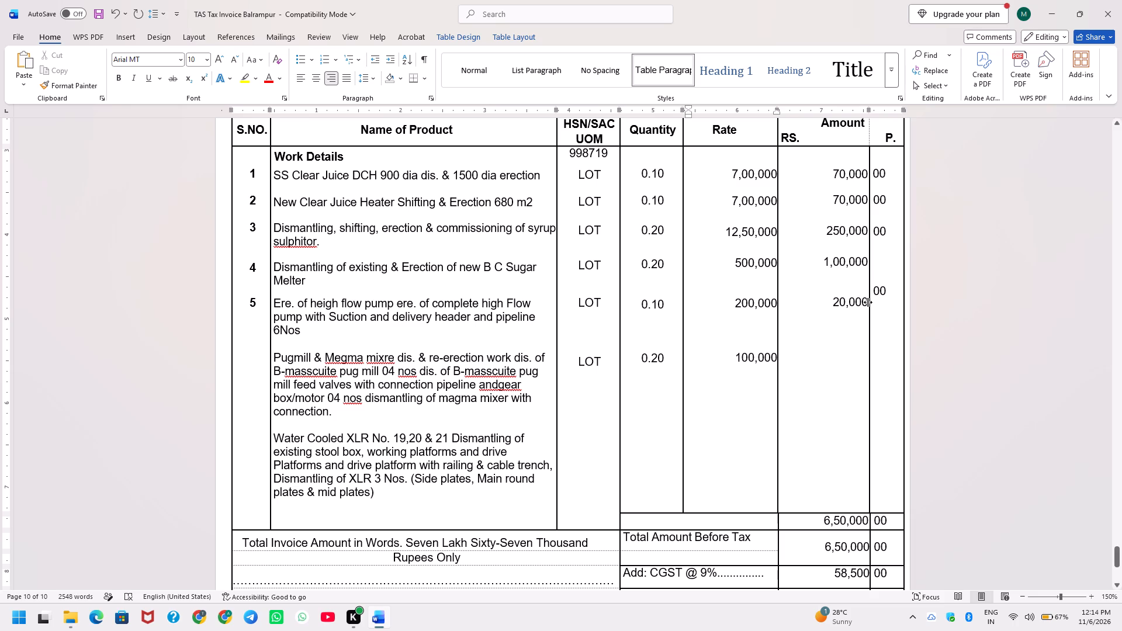
pyautogui.click(860, 301)
pyautogui.press('Right')
pyautogui.press('Return')
pyautogui.press('Return')
pyautogui.press('Return')
pyautogui.press('Return')
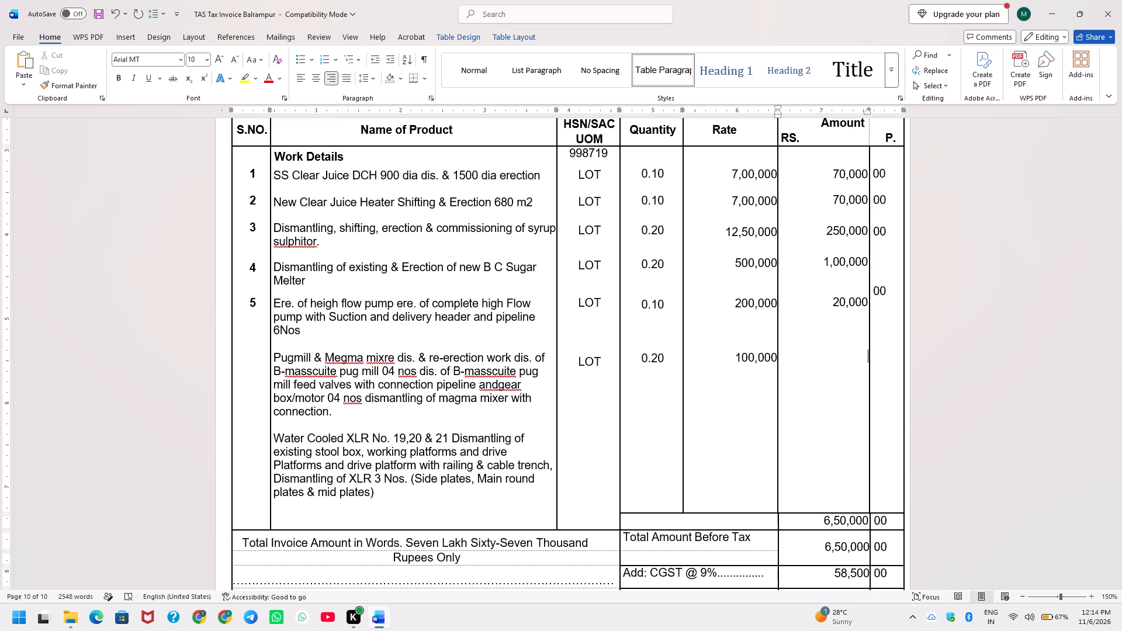
pyautogui.press('1')
pyautogui.write('00,000')
# Change the Pugmill item's rate to 500,000.
pyautogui.click(741, 353)
pyautogui.hotkey('shift', 'Left')
pyautogui.press('5')
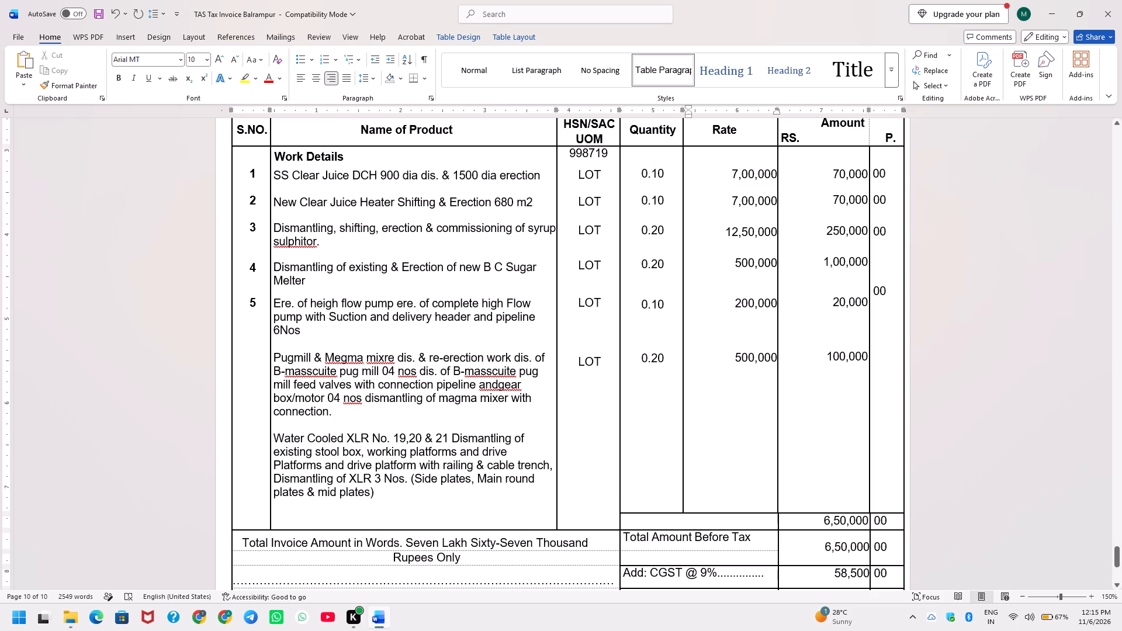
# Reduce the text of all item rows, from serial number to amount and paise, to 9 pt.
pyautogui.moveTo(386, 499); pyautogui.dragTo(264, 193)
pyautogui.click(327, 320)
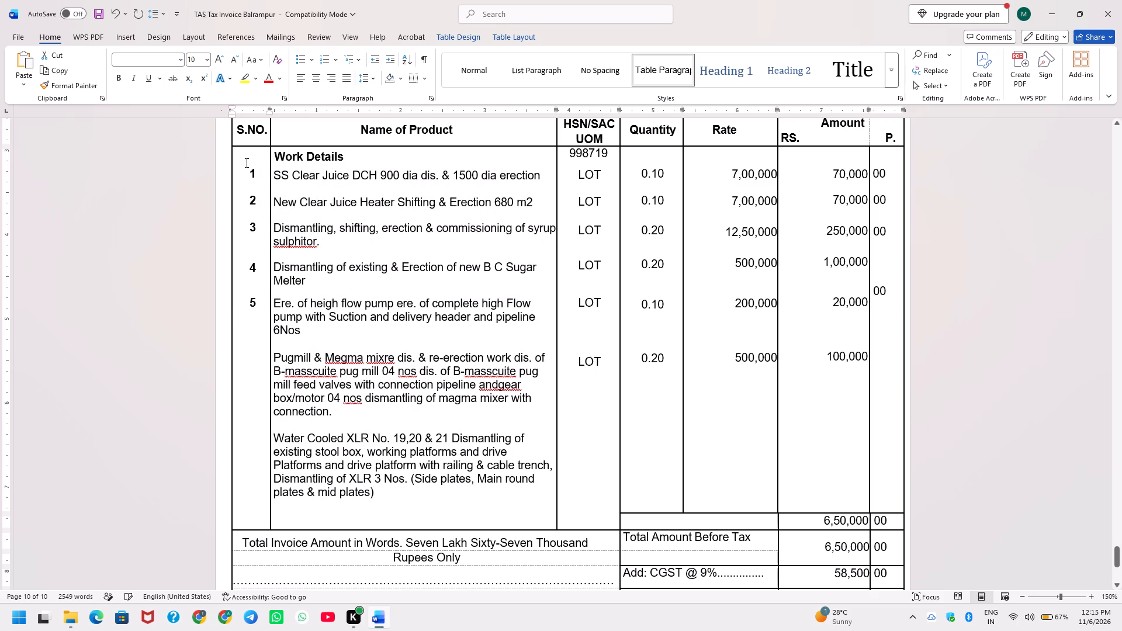
pyautogui.moveTo(245, 157); pyautogui.dragTo(805, 359)
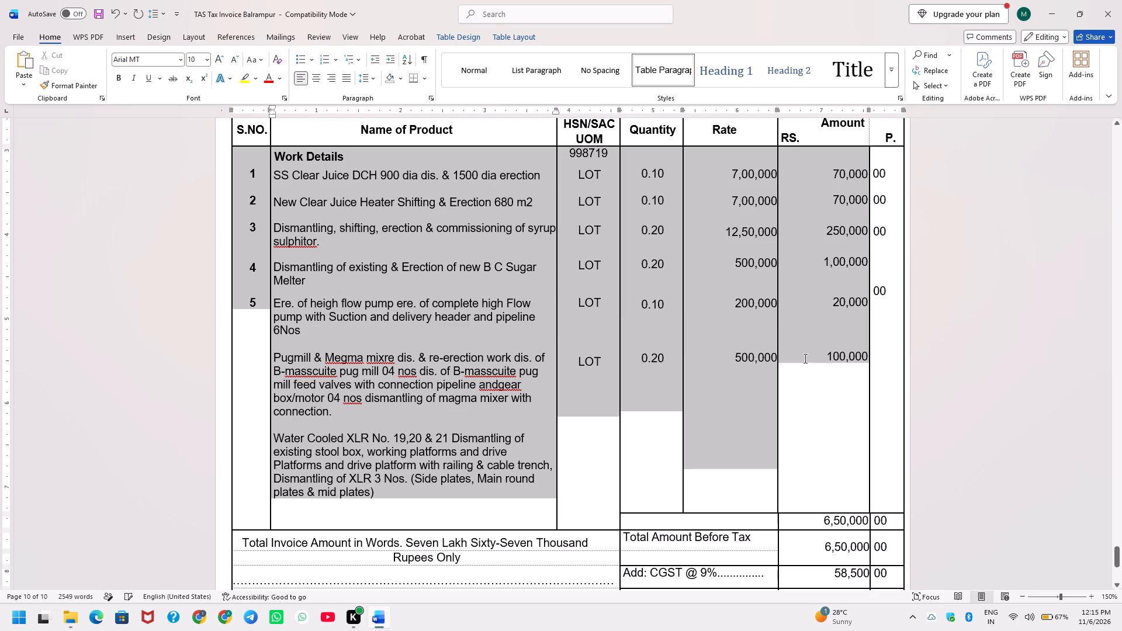
pyautogui.moveTo(805, 359); pyautogui.dragTo(888, 381)
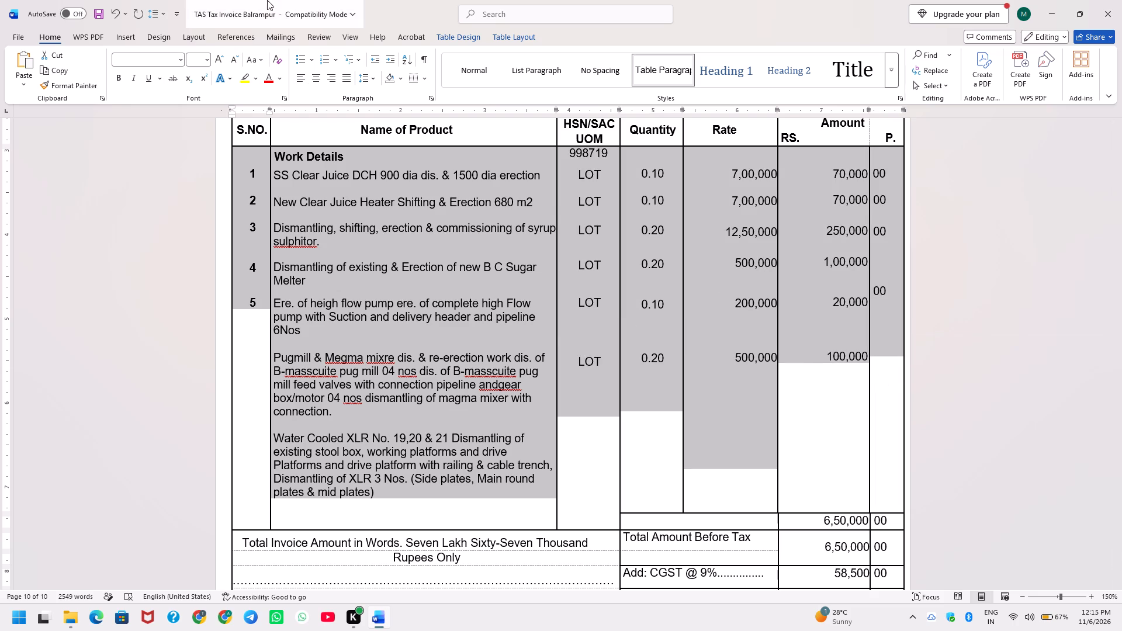
pyautogui.click(237, 65)
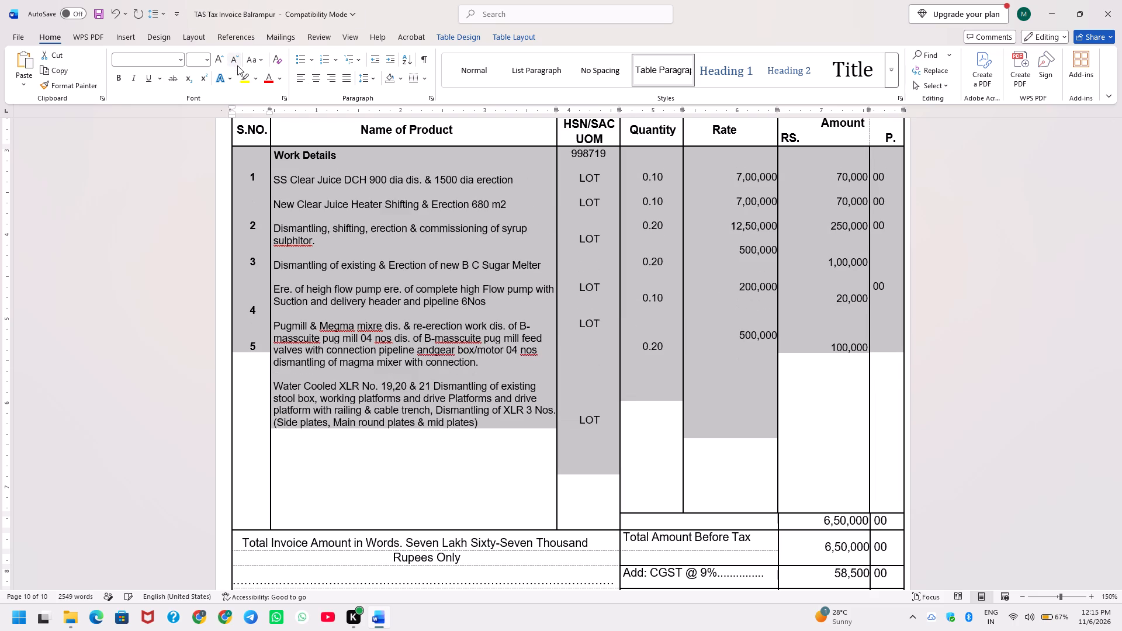
pyautogui.click(237, 65)
pyautogui.click(215, 64)
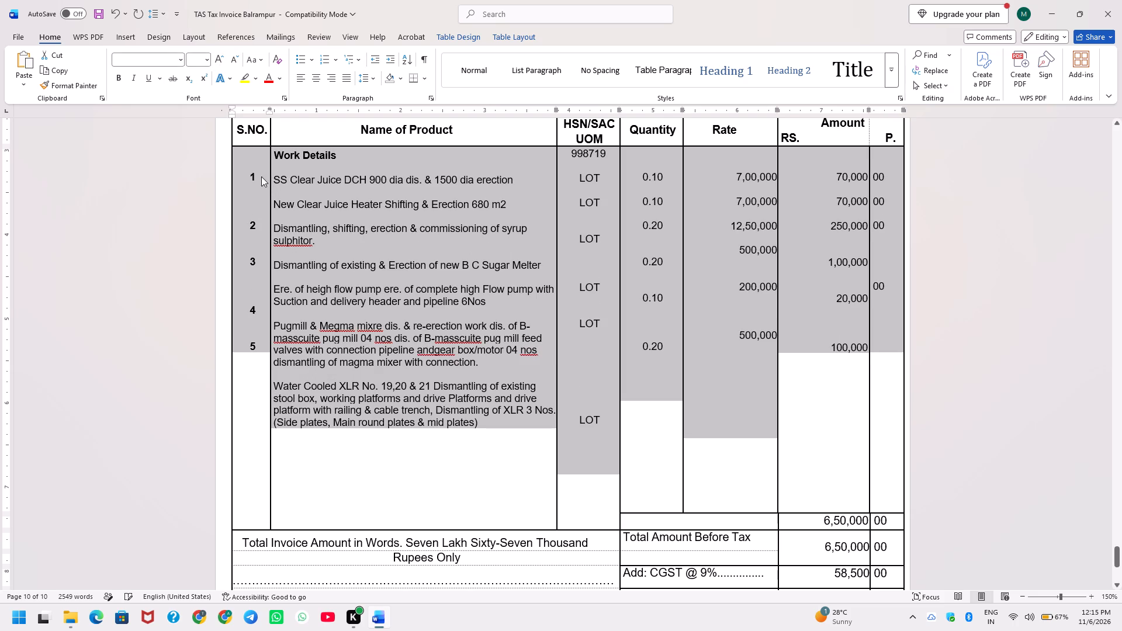
# Remove the bold formatting from serial numbers 1 to 5 in the S.NO. column.
pyautogui.click(261, 176)
pyautogui.click(251, 176)
pyautogui.hotkey('shift', 'Down')
pyautogui.hotkey('shift', 'Down')
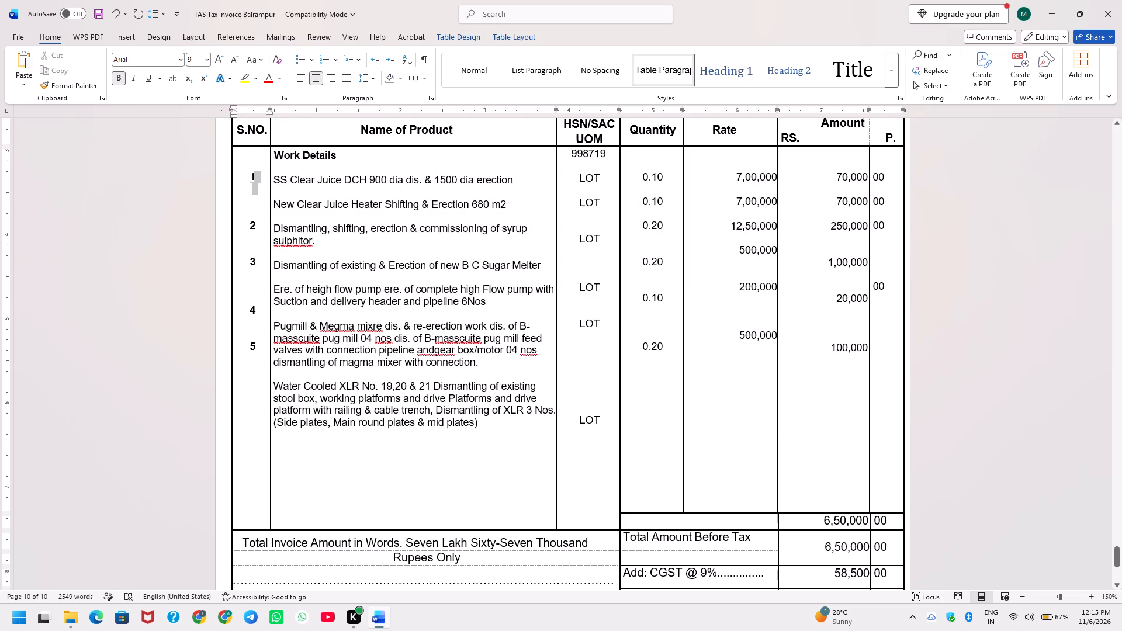
pyautogui.hotkey('shift', 'Down')
pyautogui.hotkey('shift', 'Down')
pyautogui.hotkey('shift', 'Down')
pyautogui.hotkey('shift', 'Down')
pyautogui.hotkey('shift', 'Down')
pyautogui.hotkey('shift', 'Down')
pyautogui.hotkey('shift', 'Down')
pyautogui.hotkey('shift', 'Down')
pyautogui.hotkey('shift', 'Down')
pyautogui.hotkey('shift', 'Down')
pyautogui.hotkey('shift', 'Down')
pyautogui.hotkey('shift', 'Down')
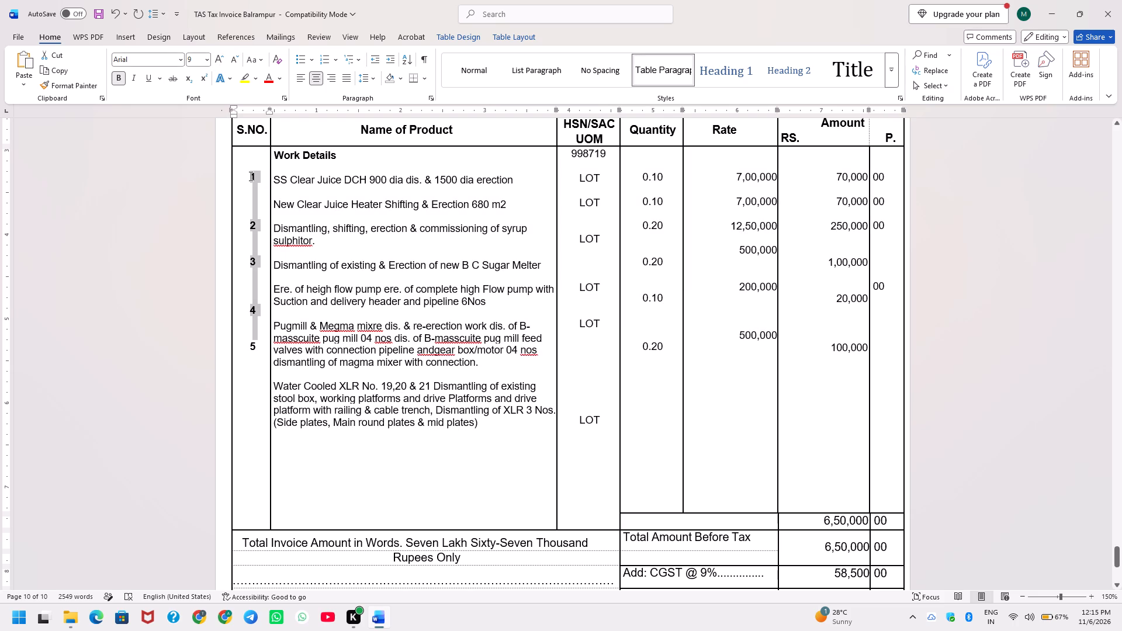
pyautogui.hotkey('shift', 'Down')
pyautogui.hotkey('shift', 'Up')
pyautogui.hotkey('shift', 'Left')
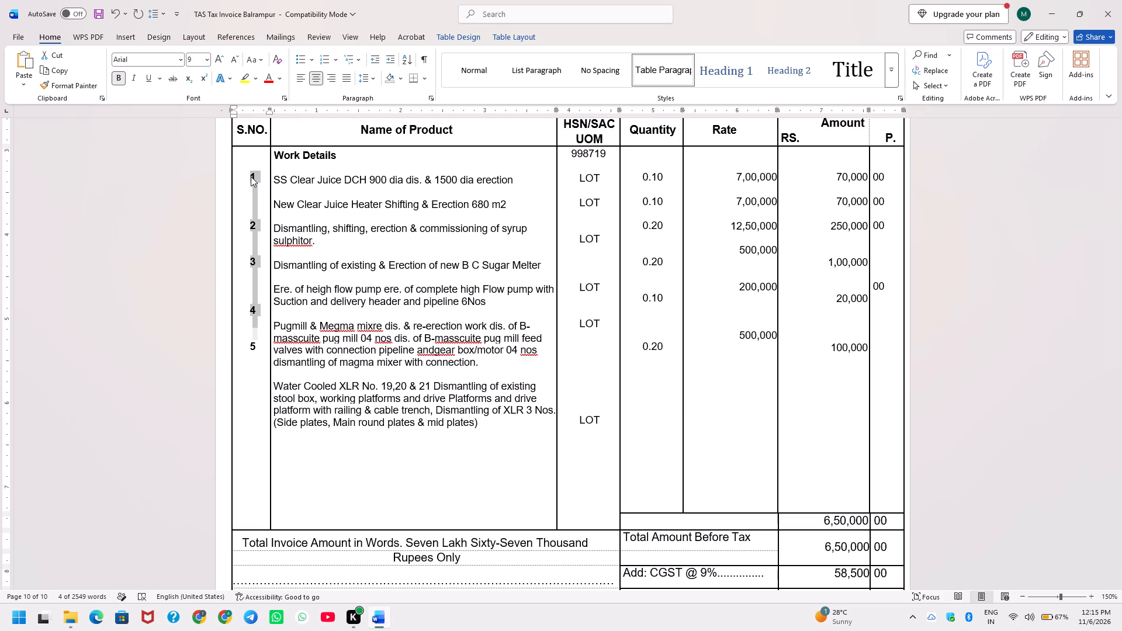
pyautogui.hotkey('shift', 'Right')
pyautogui.hotkey('shift', 'Right')
pyautogui.hotkey('ctrl', 'b')
# Insert a blank line above serial number 1 in the S.NO. column.
pyautogui.press('Down')
pyautogui.press('Up')
pyautogui.press('Up')
pyautogui.press('Up')
pyautogui.press('Up')
pyautogui.press('Up')
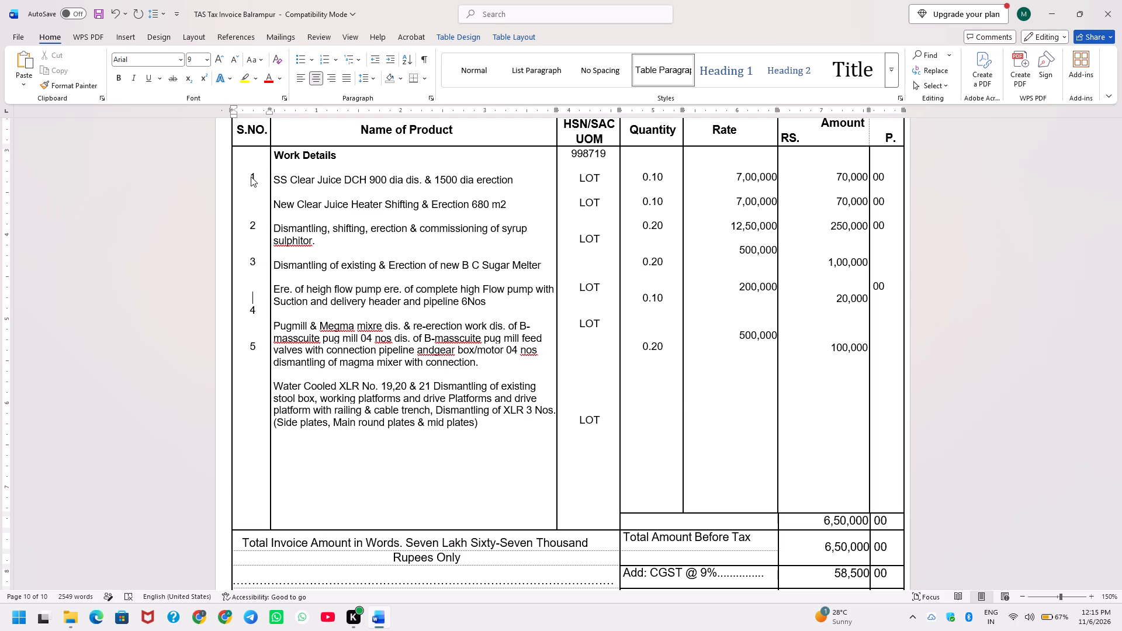
pyautogui.press('Up')
pyautogui.press('Up')
pyautogui.press('Up')
pyautogui.press('Up')
pyautogui.press('Up')
pyautogui.press('Up')
pyautogui.press('Up')
pyautogui.press('Up')
pyautogui.press('Up')
pyautogui.press('Up')
pyautogui.press('Up')
pyautogui.press('Return')
# Set the font size of the blank line above serial number 1 to 1.5 pt.
pyautogui.tripleClick(229, 57)
pyautogui.click(229, 57)
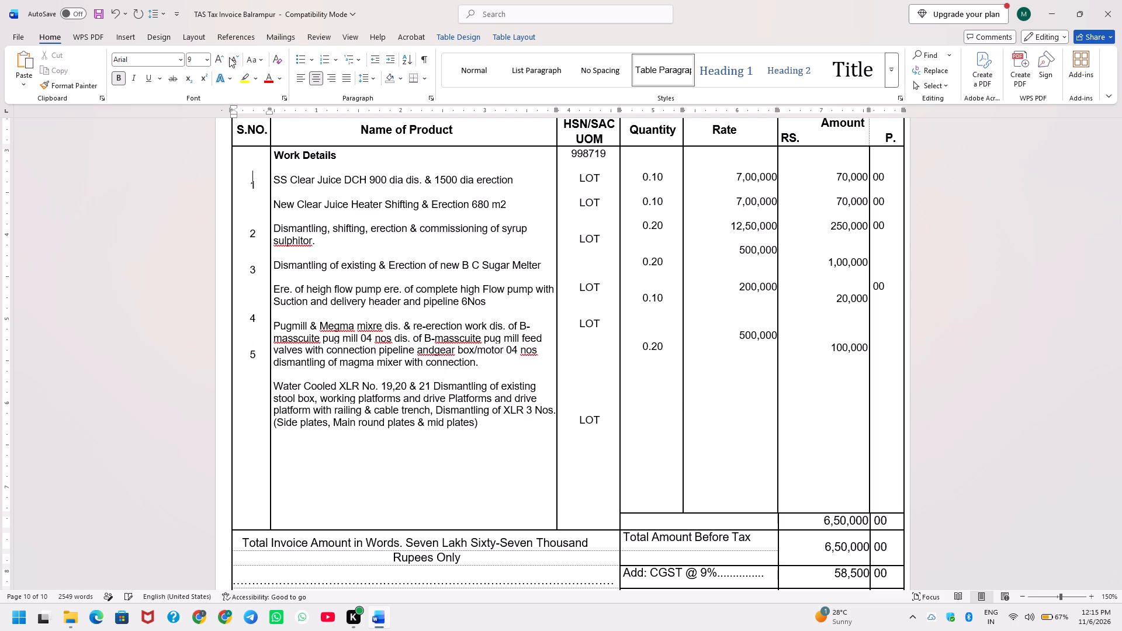
pyautogui.doubleClick(229, 57)
pyautogui.click(229, 57)
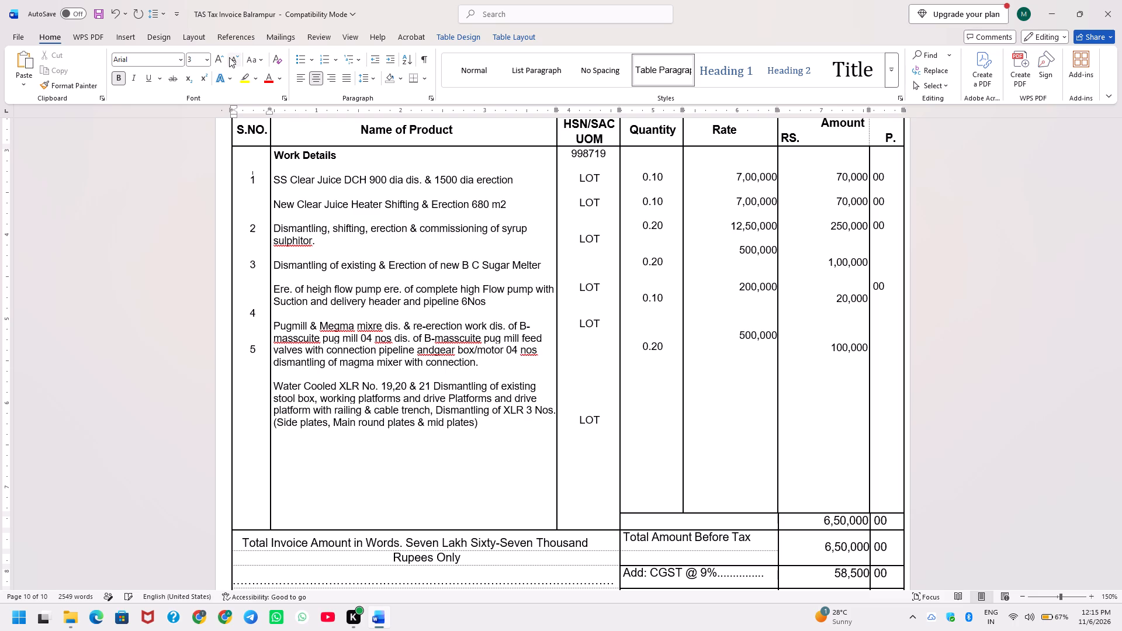
pyautogui.click(229, 57)
pyautogui.click(200, 61)
pyautogui.write('1.5')
pyautogui.press('Return')
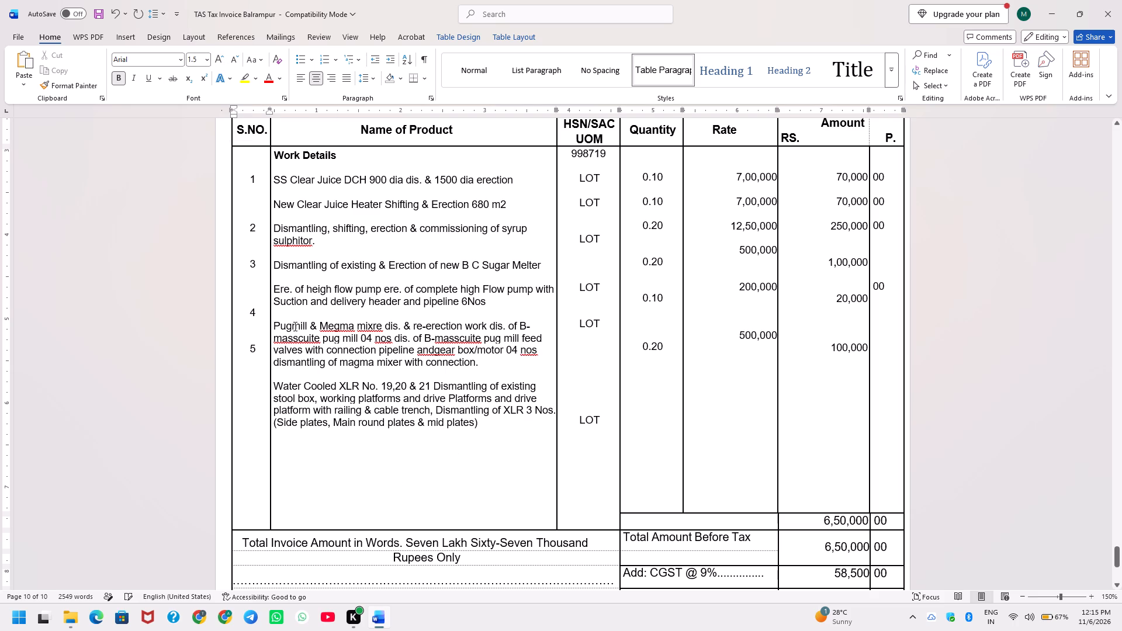
# Align serial number 2 with the New Clear Juice Heater item by deleting two blank lines and enlarging the remaining one by one size.
pyautogui.click(252, 200)
pyautogui.press('Delete')
pyautogui.press('Delete')
pyautogui.press('Up')
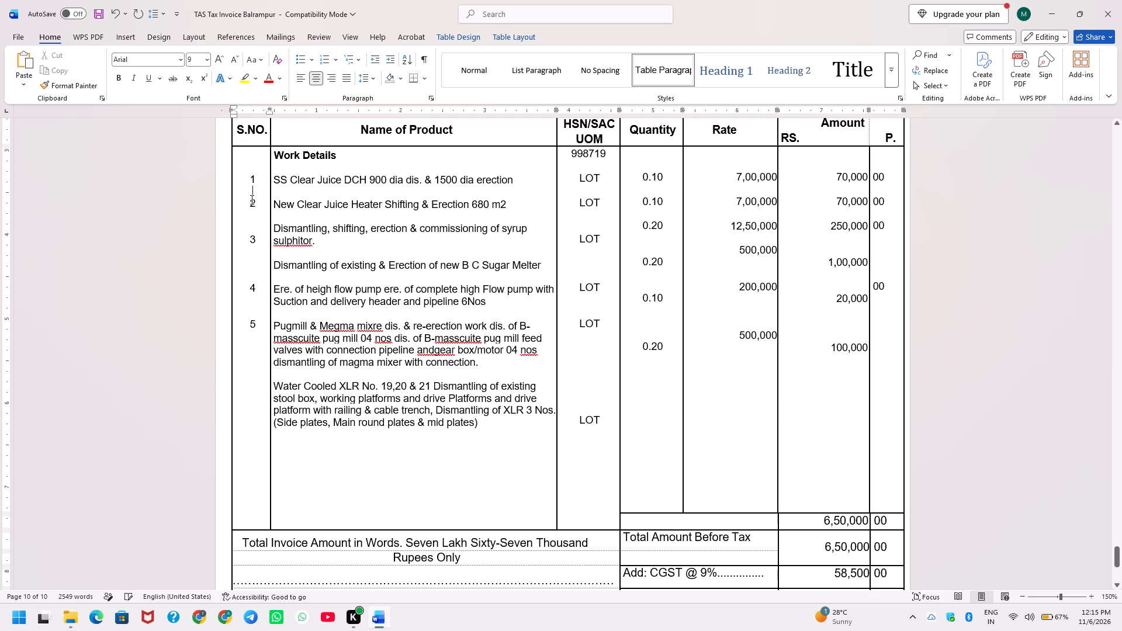
pyautogui.click(218, 58)
# Delete one blank line before each of serial numbers 3, 4 and 5 to align them with their item descriptions.
pyautogui.press('Down')
pyautogui.press('Down')
pyautogui.press('Delete')
pyautogui.press('Down')
pyautogui.press('Down')
pyautogui.press('Down')
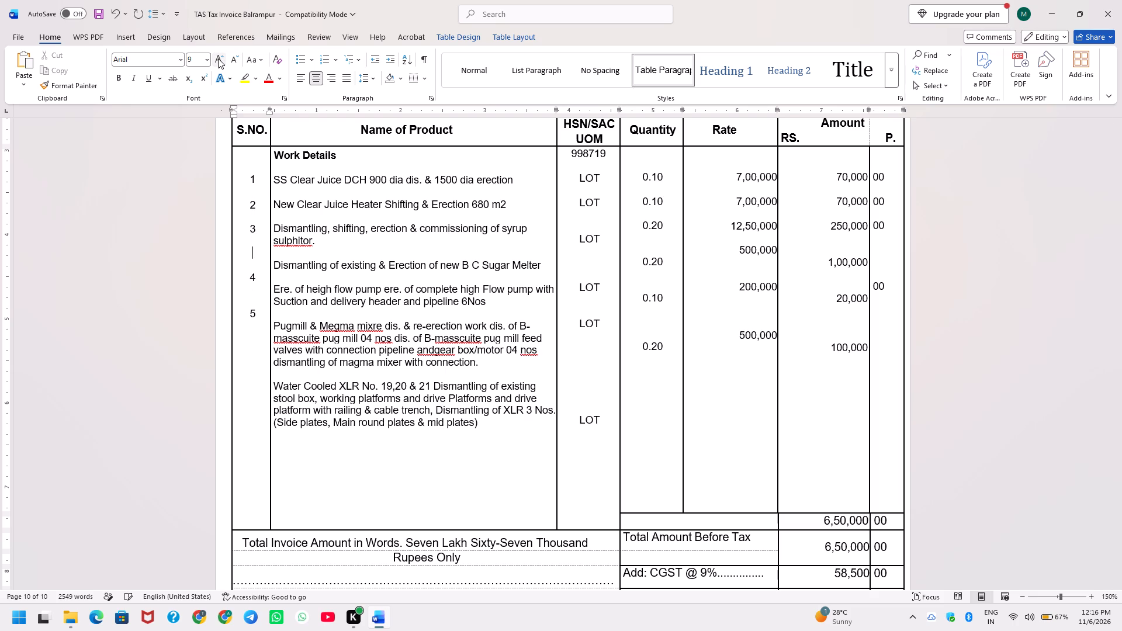
pyautogui.press('Delete')
pyautogui.press('Right')
pyautogui.press('Down')
pyautogui.press('Down')
pyautogui.press('Up')
pyautogui.press('Delete')
# Add blank line spacing below serial number 5 in the S.NO. column.
pyautogui.press('Down')
pyautogui.press('Down')
pyautogui.press('Down')
pyautogui.press('Up')
pyautogui.press('Up')
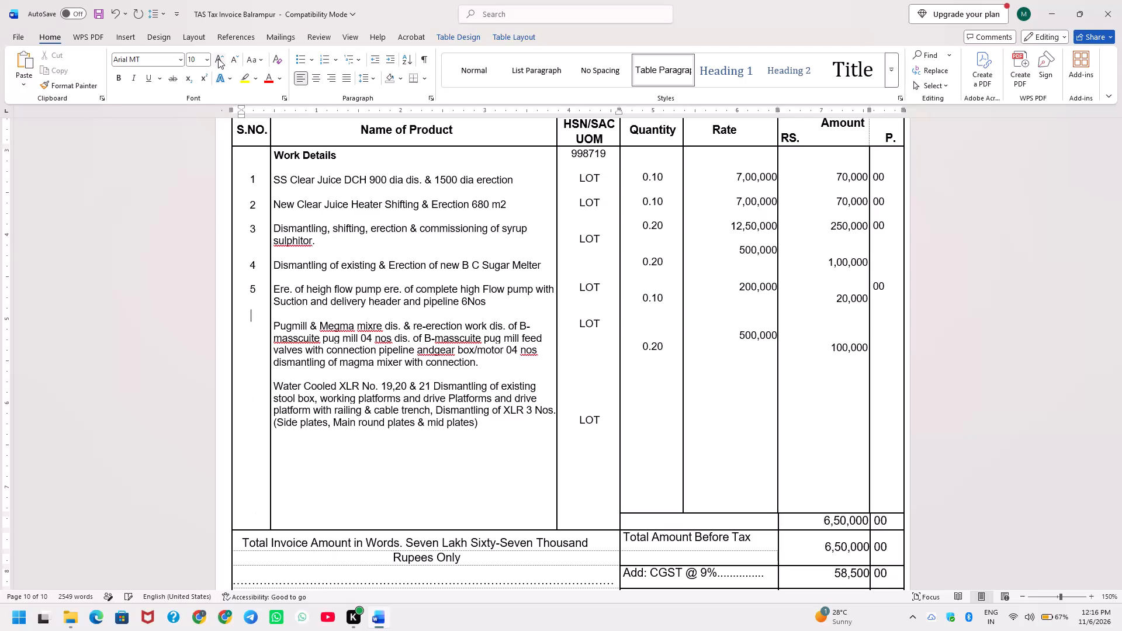
pyautogui.press('Right')
pyautogui.press('Right')
pyautogui.press('Left')
pyautogui.press('Return')
pyautogui.press('Return')
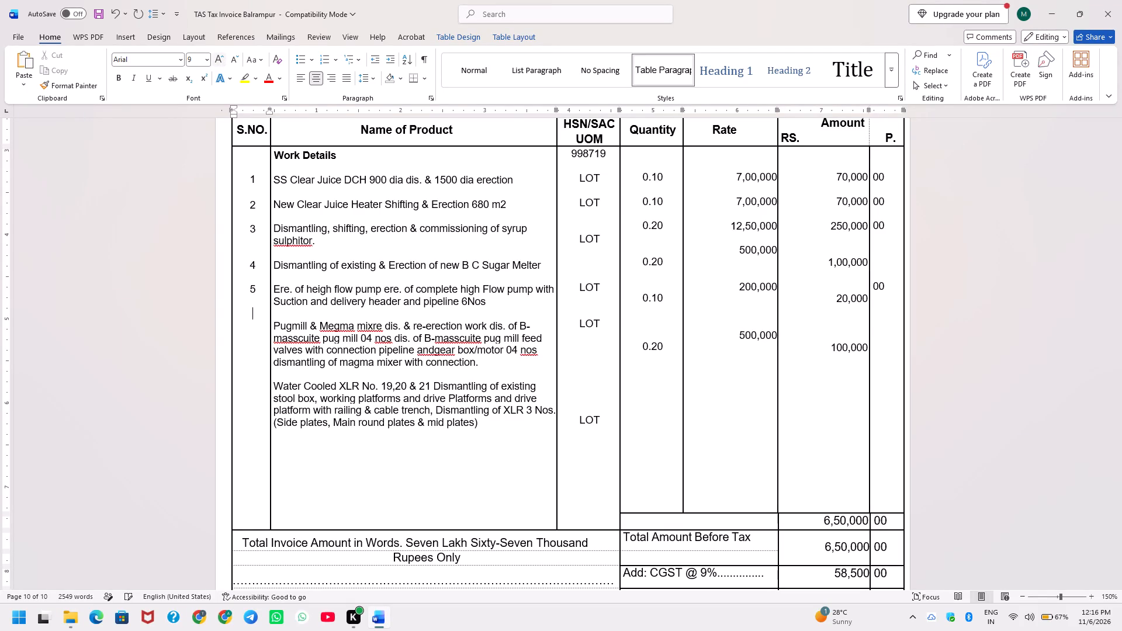
pyautogui.press('Return')
pyautogui.press('BackSpace')
# Shrink the blank lines before the second and third item descriptions in the Name of Product column to 4 pt.
pyautogui.click(279, 217)
pyautogui.tripleClick(231, 61)
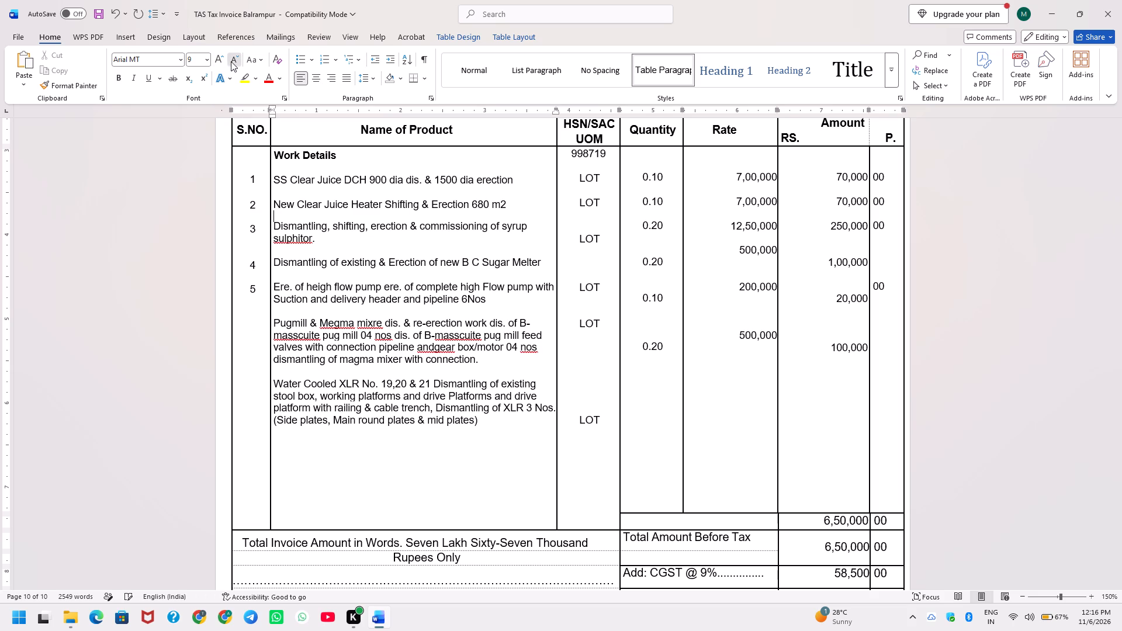
pyautogui.tripleClick(231, 61)
pyautogui.press('Up')
pyautogui.press('Up')
pyautogui.press('Up')
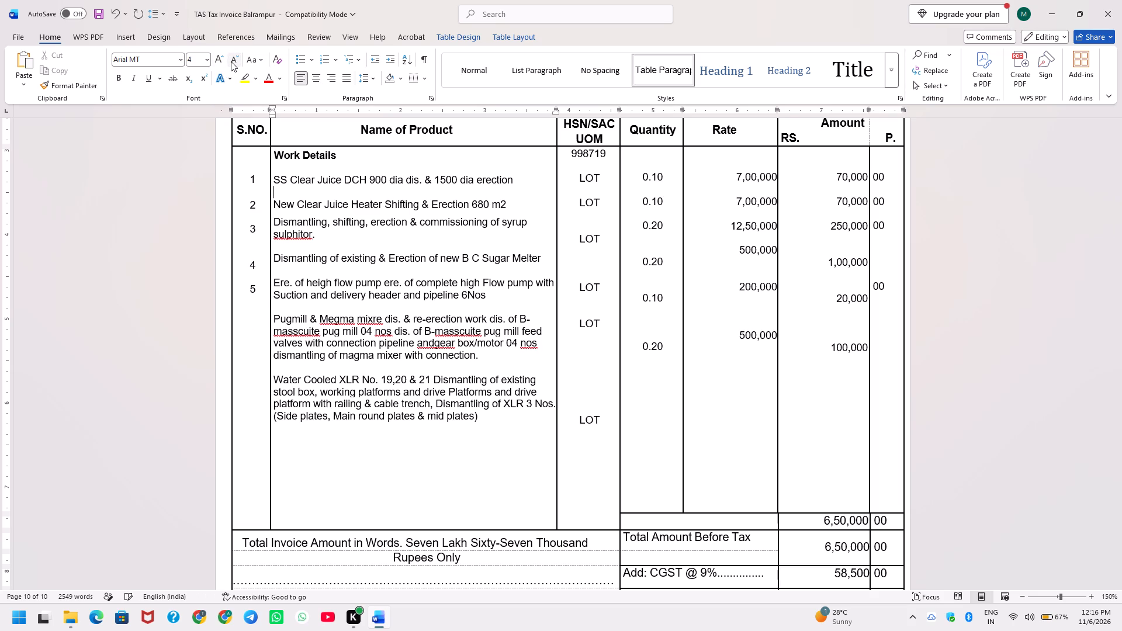
pyautogui.press('Down')
pyautogui.tripleClick(231, 61)
pyautogui.click(231, 61)
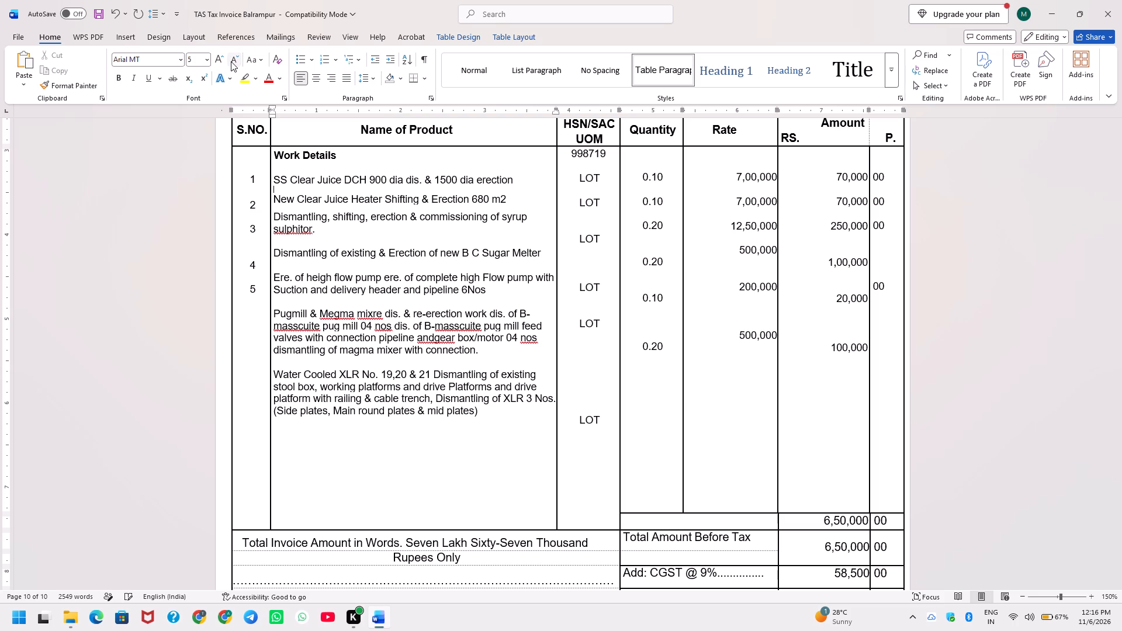
pyautogui.click(231, 61)
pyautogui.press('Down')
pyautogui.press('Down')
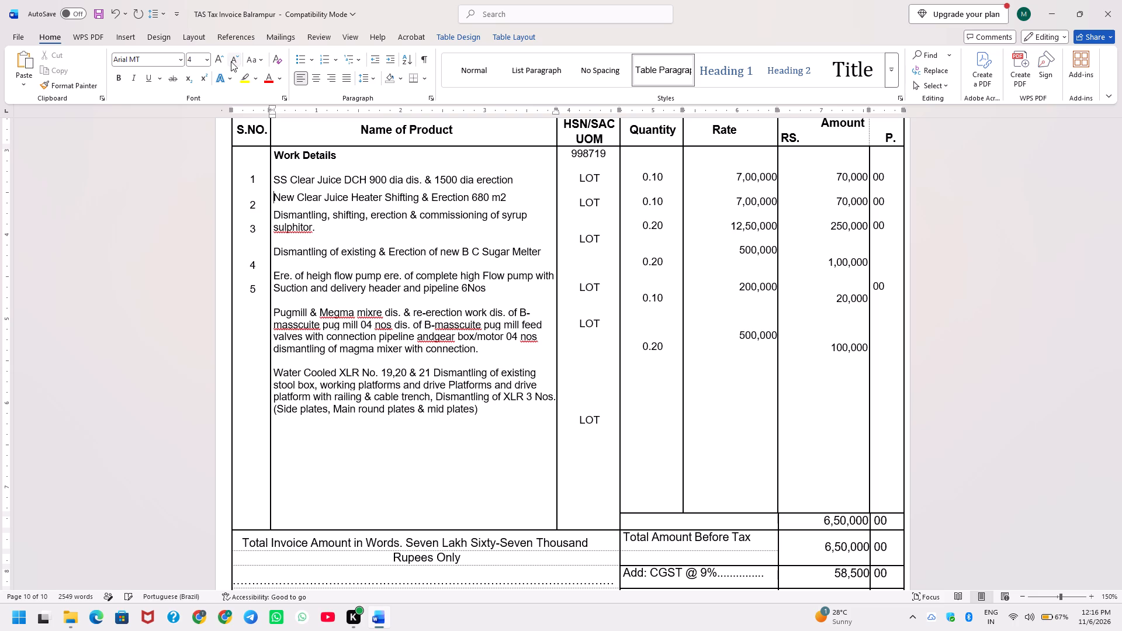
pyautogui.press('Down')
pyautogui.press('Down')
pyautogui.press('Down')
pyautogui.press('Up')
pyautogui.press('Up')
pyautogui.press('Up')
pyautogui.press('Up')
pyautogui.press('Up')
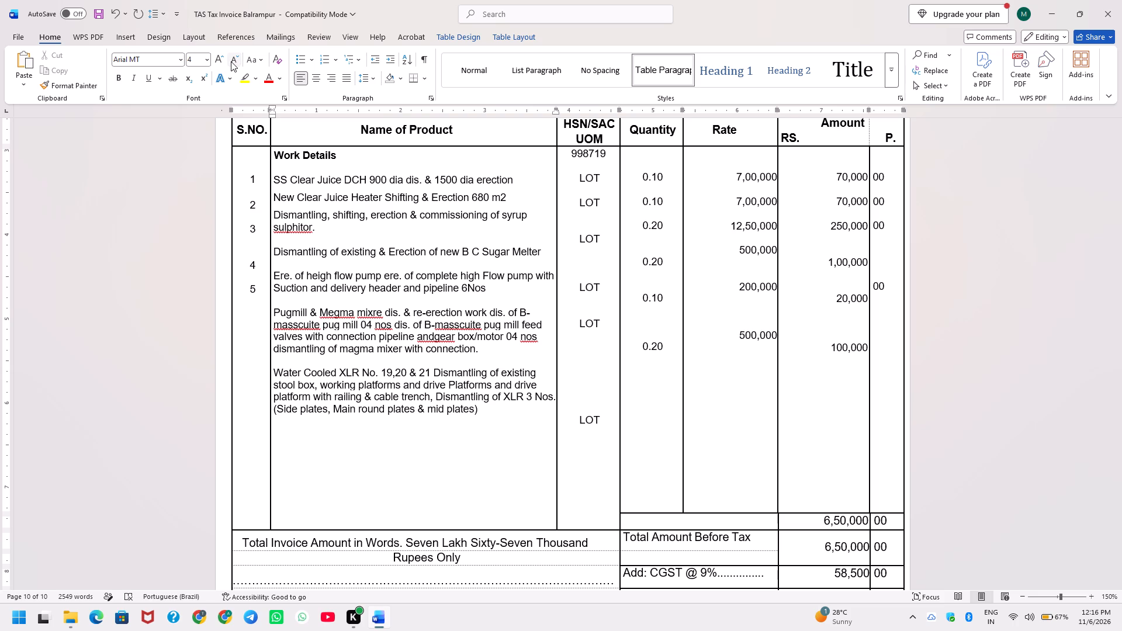
# Shrink the blank lines before the fourth and fifth item descriptions in the Name of Product column to 4 pt.
pyautogui.press('Down')
pyautogui.press('Down')
pyautogui.press('Down')
pyautogui.press('Down')
pyautogui.press('Down')
pyautogui.tripleClick(231, 61)
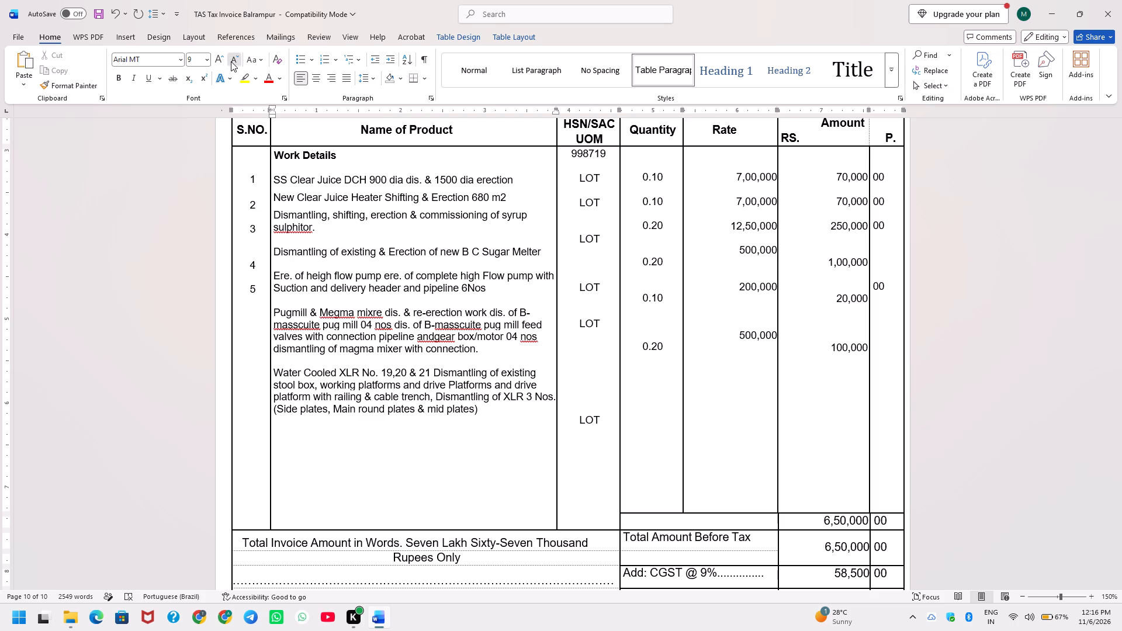
pyautogui.click(231, 61)
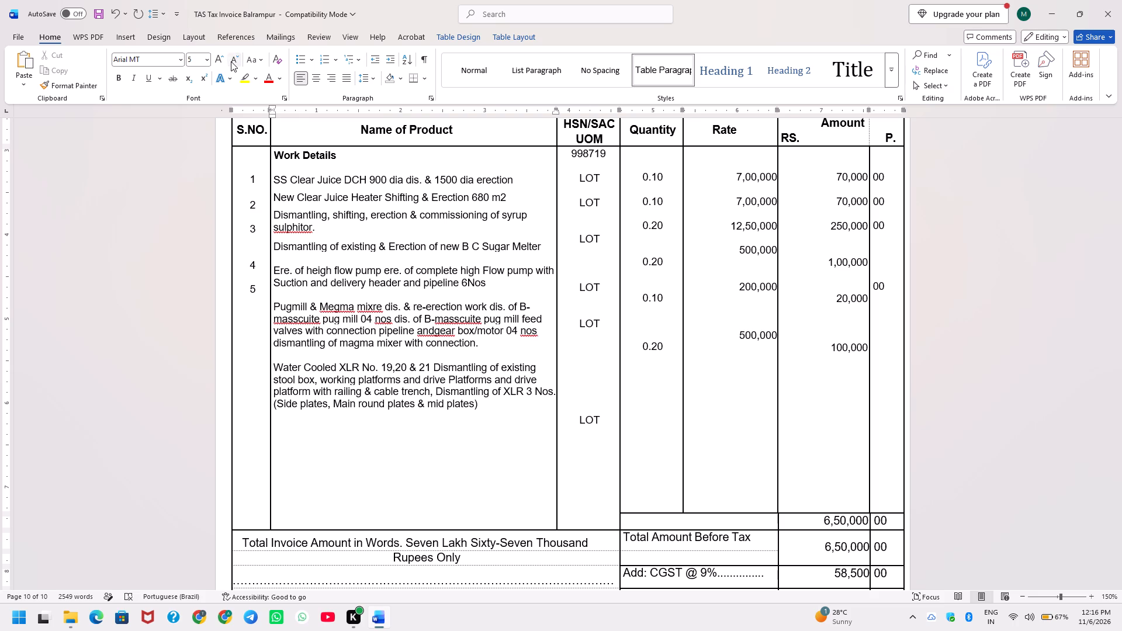
pyautogui.click(231, 61)
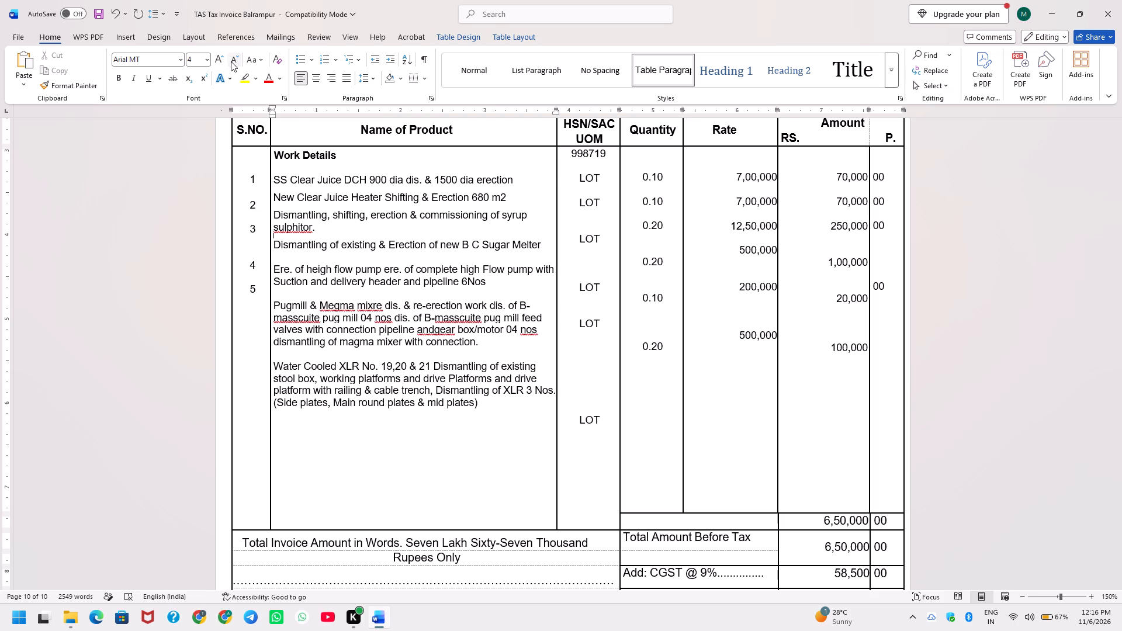
pyautogui.press('Down')
pyautogui.press('Down')
pyautogui.tripleClick(231, 61)
pyautogui.click(231, 61)
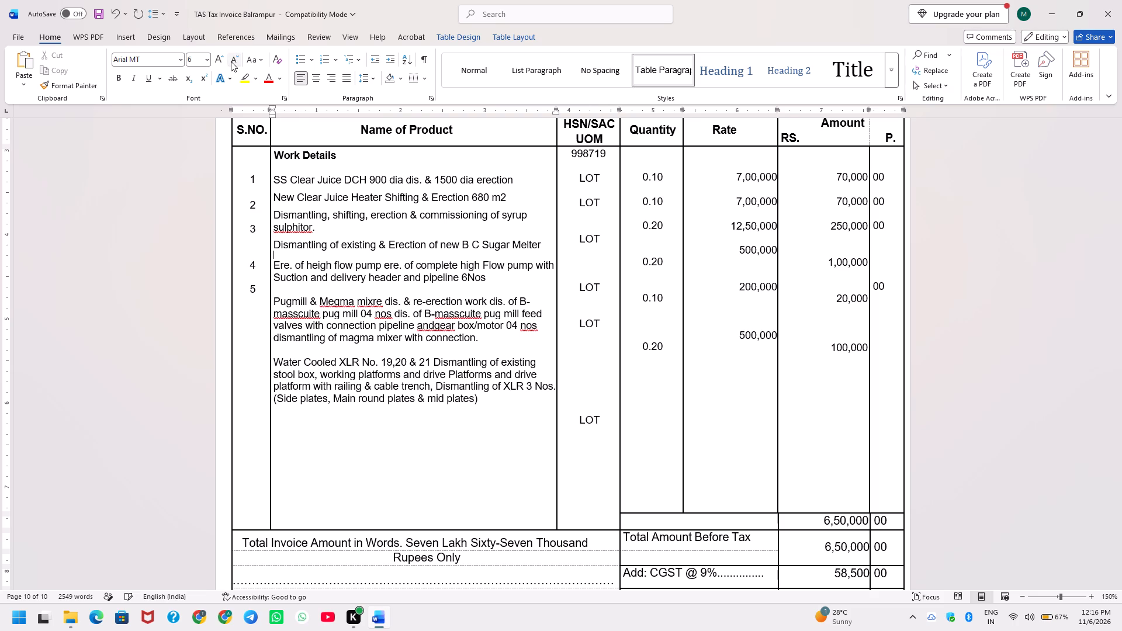
pyautogui.click(231, 61)
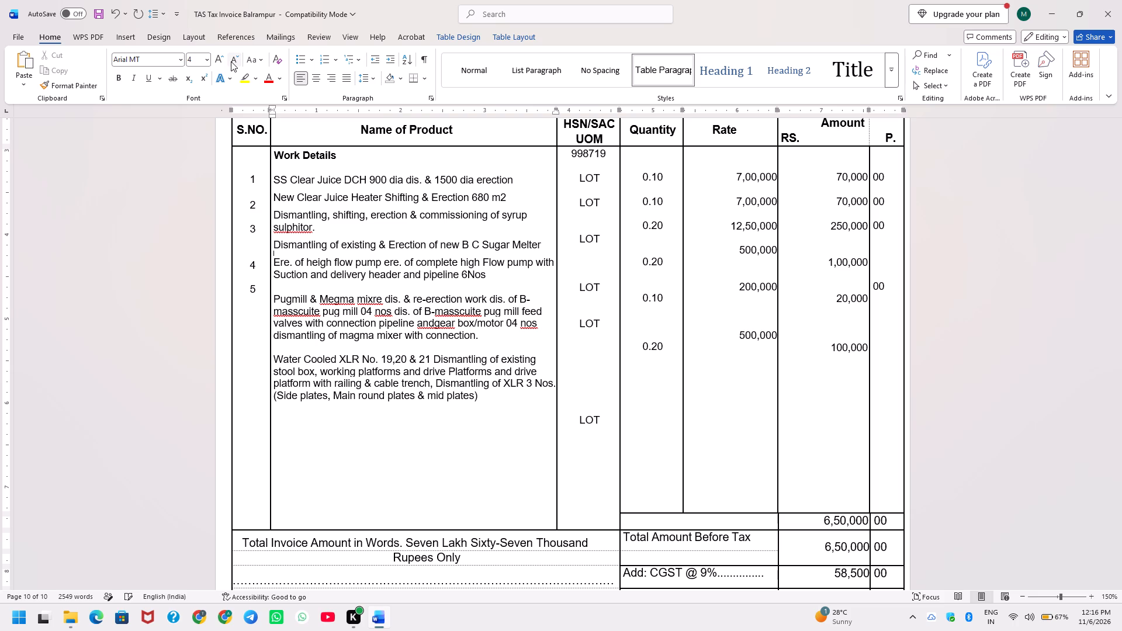
# Shrink the blank line before the Pugmill item description in the Name of Product column to 4 pt.
pyautogui.press('Down')
pyautogui.press('Down')
pyautogui.press('Down')
pyautogui.tripleClick(231, 61)
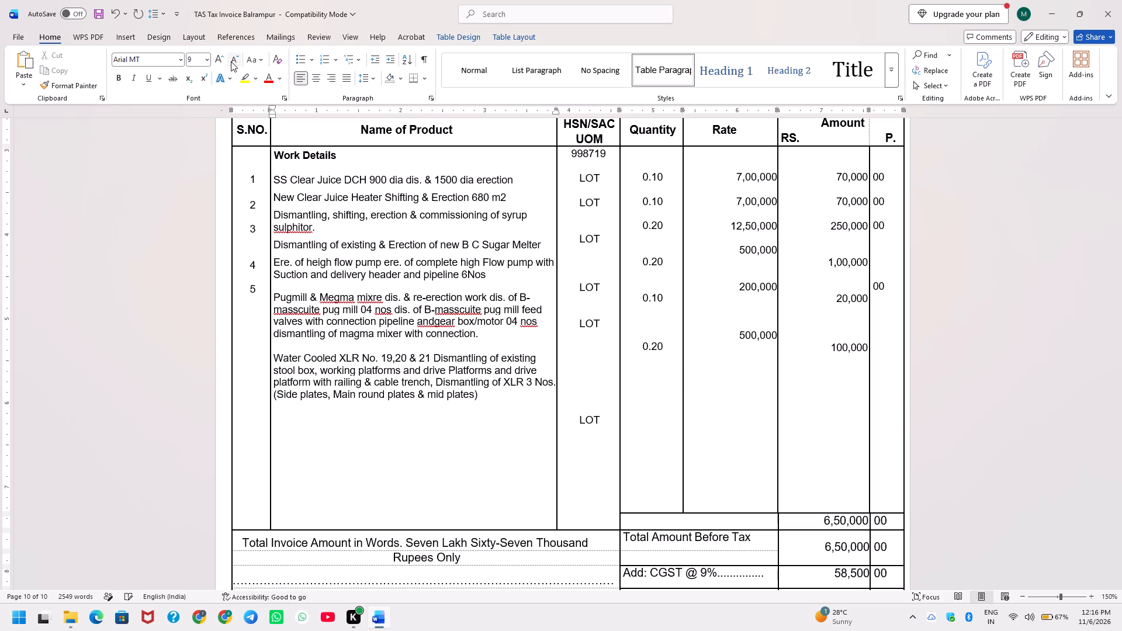
pyautogui.doubleClick(231, 61)
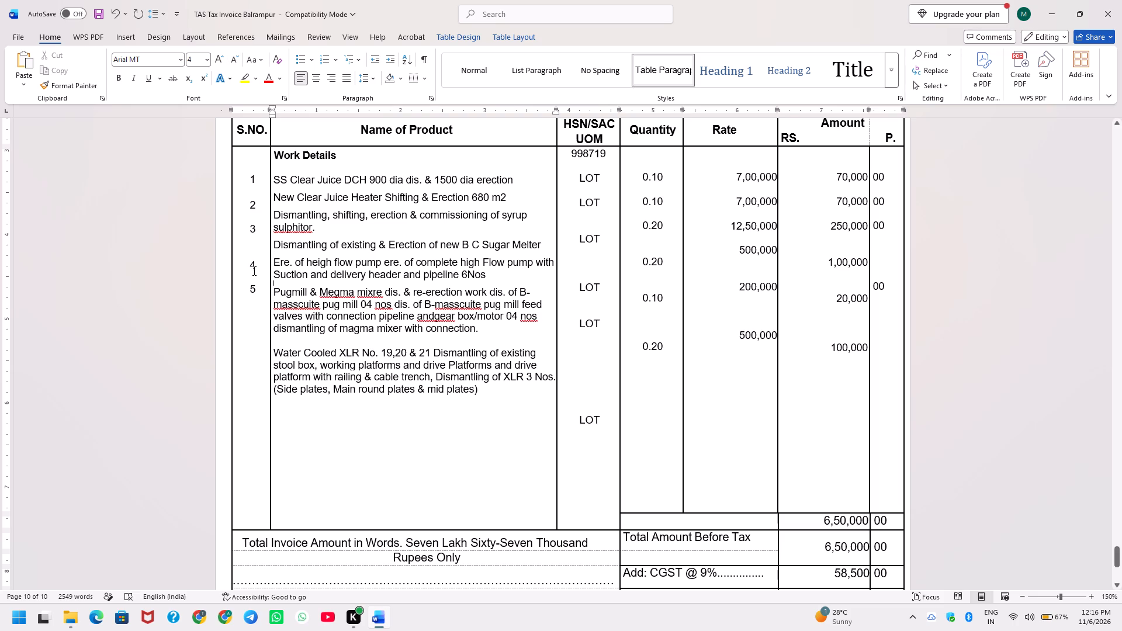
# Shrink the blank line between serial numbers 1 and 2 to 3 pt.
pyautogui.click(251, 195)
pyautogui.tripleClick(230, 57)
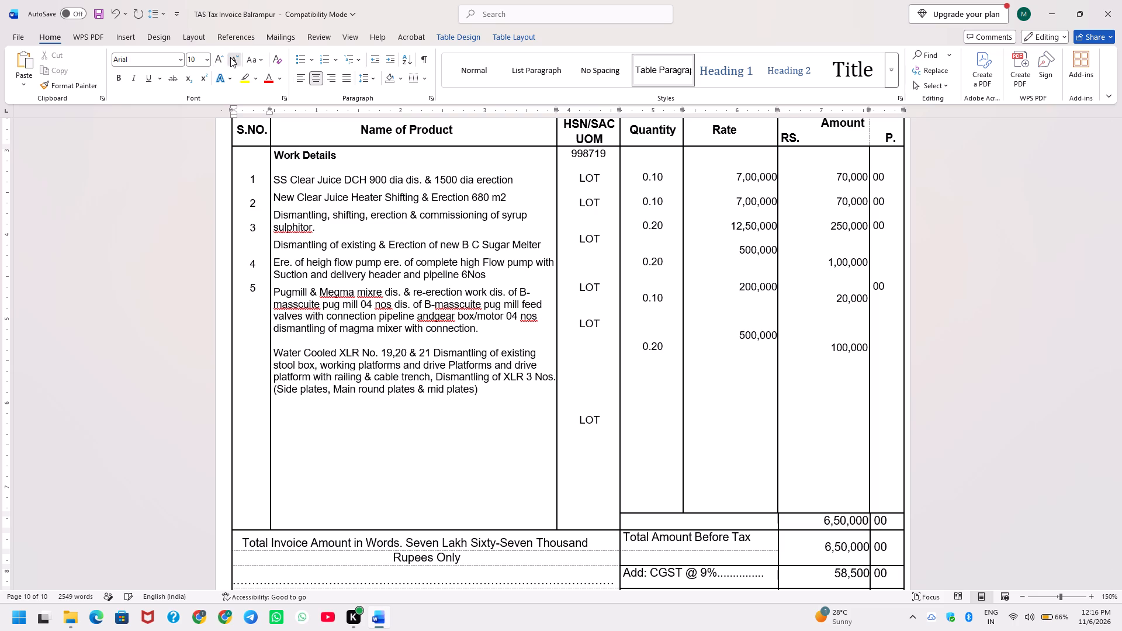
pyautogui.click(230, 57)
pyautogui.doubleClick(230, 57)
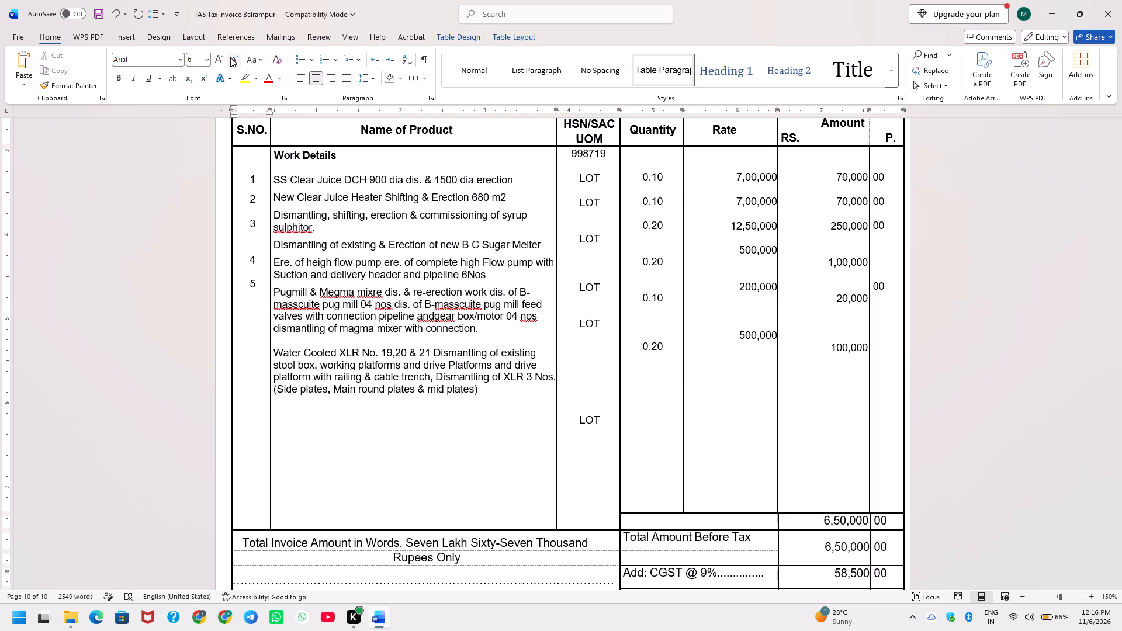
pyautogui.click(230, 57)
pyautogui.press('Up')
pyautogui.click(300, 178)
# Set serial numbers 1 to 5 and the blank lines between them to Arial MT, 8.5 pt.
pyautogui.click(257, 181)
pyautogui.moveTo(250, 180); pyautogui.dragTo(251, 285)
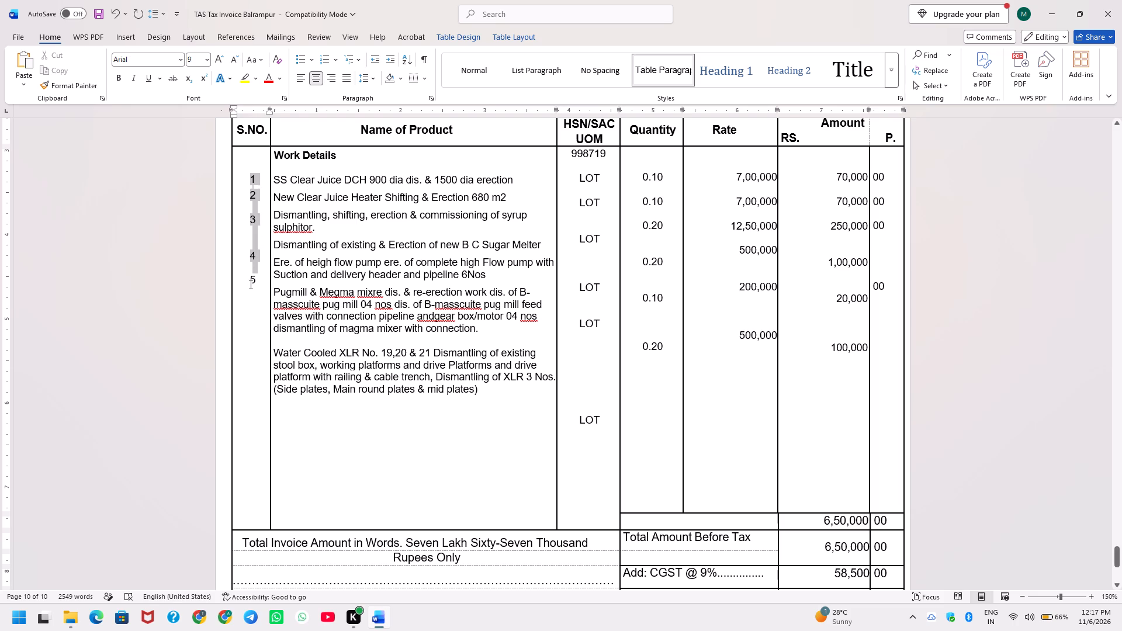
pyautogui.moveTo(251, 285); pyautogui.dragTo(250, 287)
pyautogui.click(134, 60)
pyautogui.write('Arial MT')
pyautogui.press('Return')
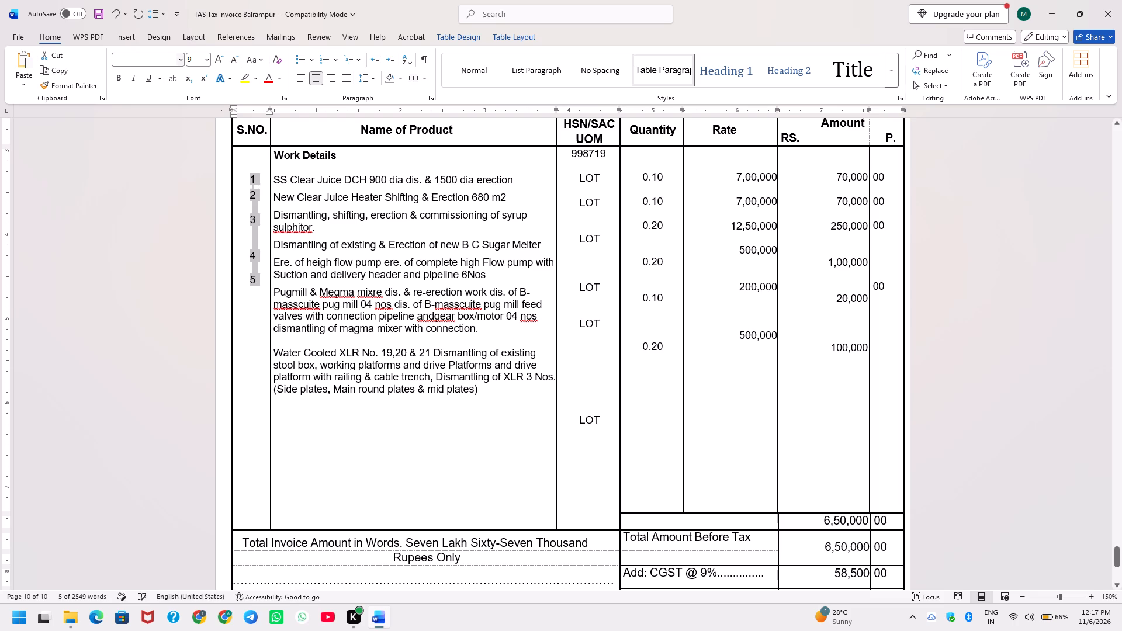
pyautogui.click(195, 58)
pyautogui.press('/')
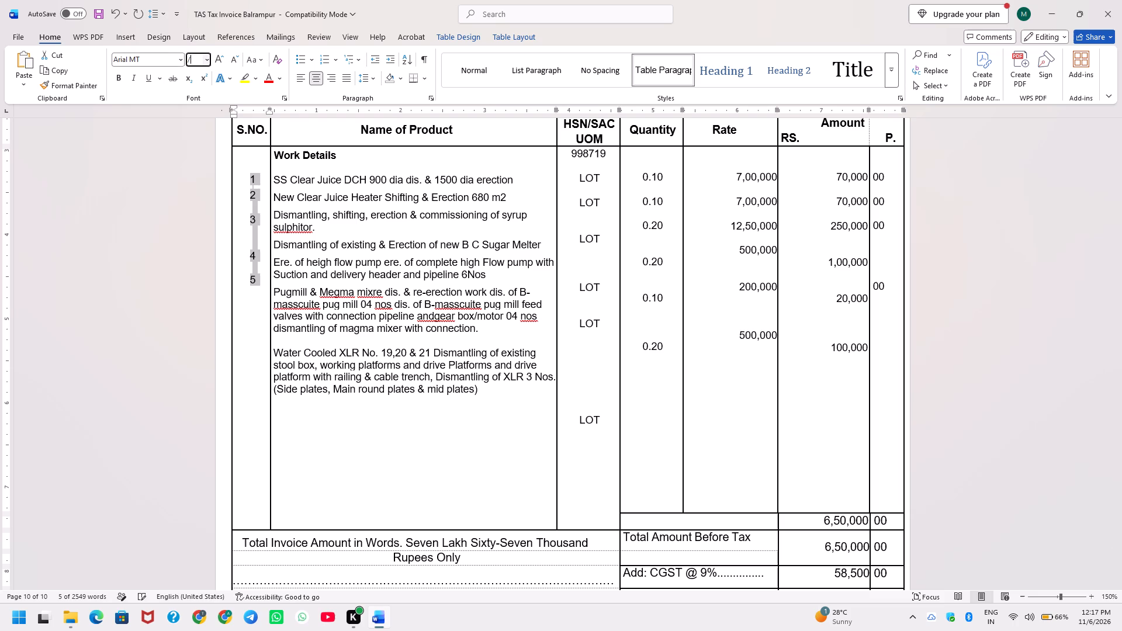
pyautogui.press('BackSpace')
pyautogui.write('8.5')
pyautogui.press('Return')
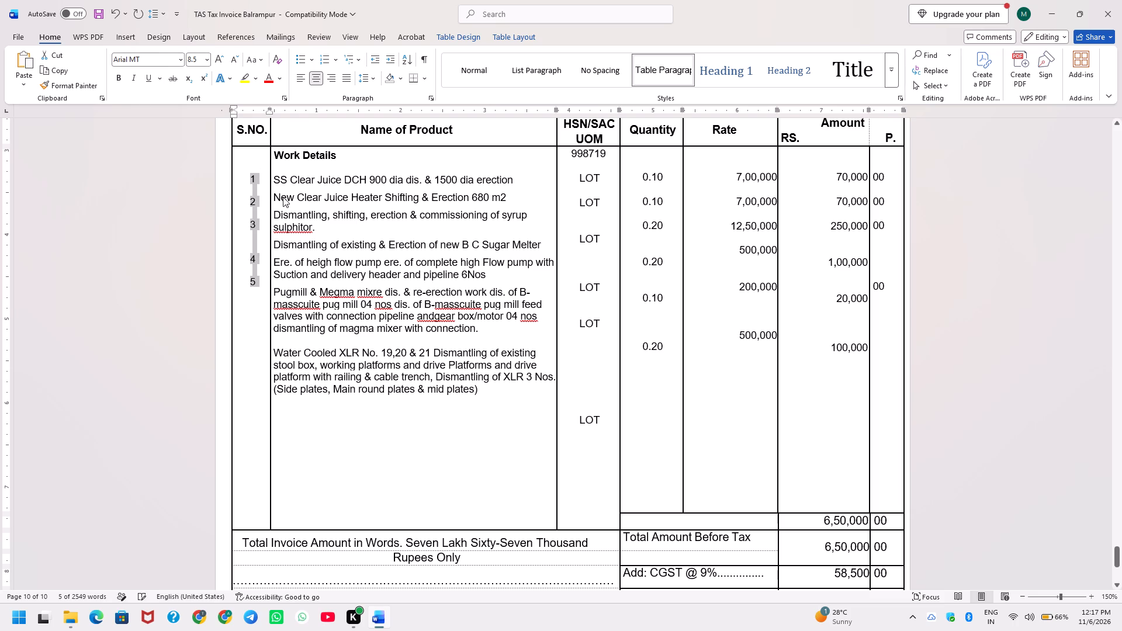
# Shrink the blank line between serial numbers 1 and 2 to 4.5 pt and the one between 2 and 3 to 5.5 pt.
pyautogui.click(262, 190)
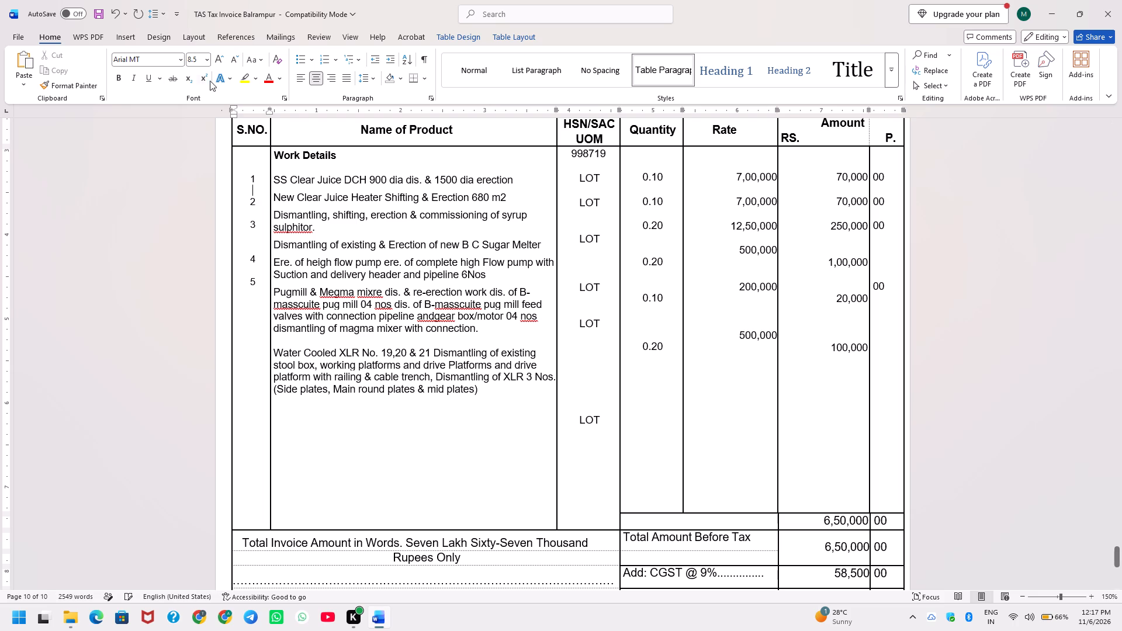
pyautogui.tripleClick(231, 58)
pyautogui.click(231, 58)
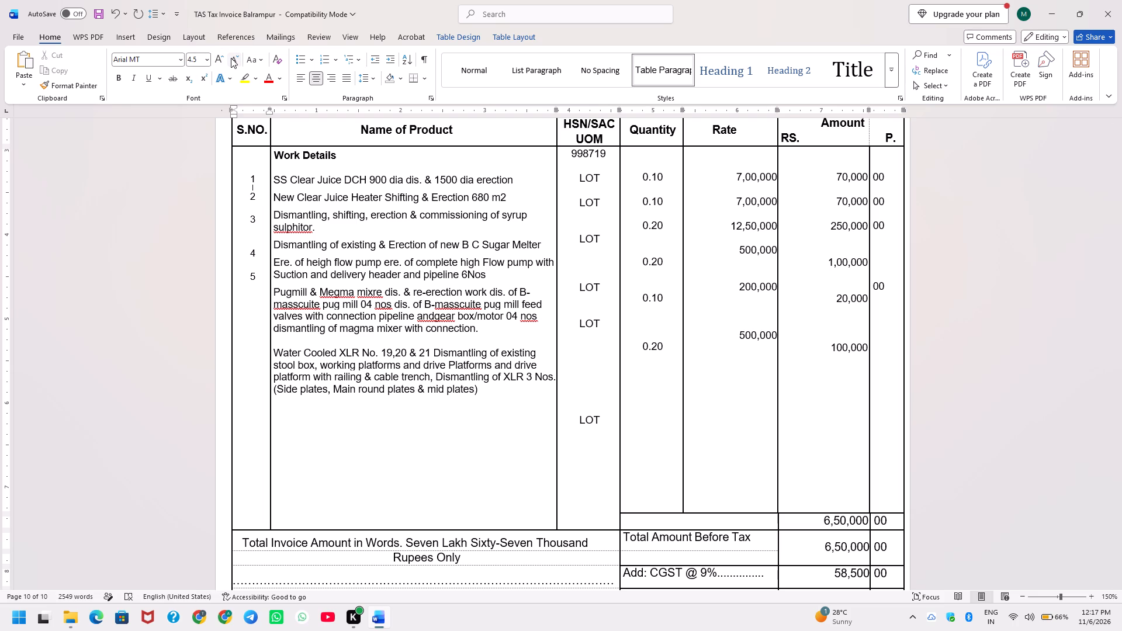
pyautogui.press('Down')
pyautogui.press('Down')
pyautogui.tripleClick(231, 58)
pyautogui.press('Down')
# Align serial number 4 with the B C Sugar Melter item by deleting one blank line above it and enlarging the remaining one.
pyautogui.press('Down')
pyautogui.press('Down')
pyautogui.press('Delete')
pyautogui.press('Up')
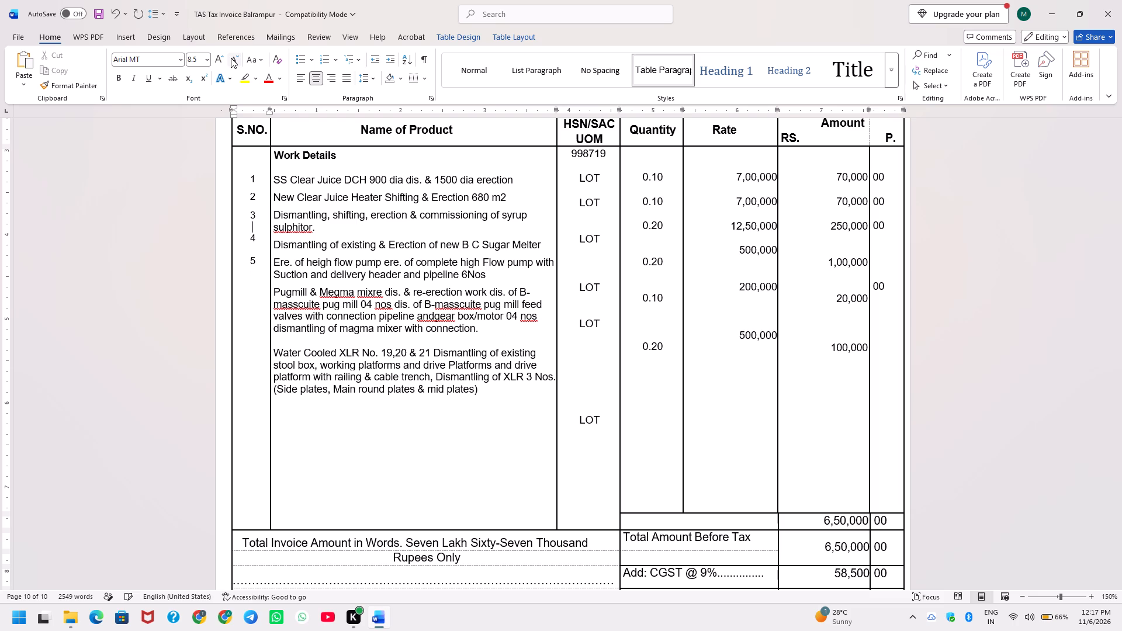
pyautogui.tripleClick(220, 61)
pyautogui.click(220, 61)
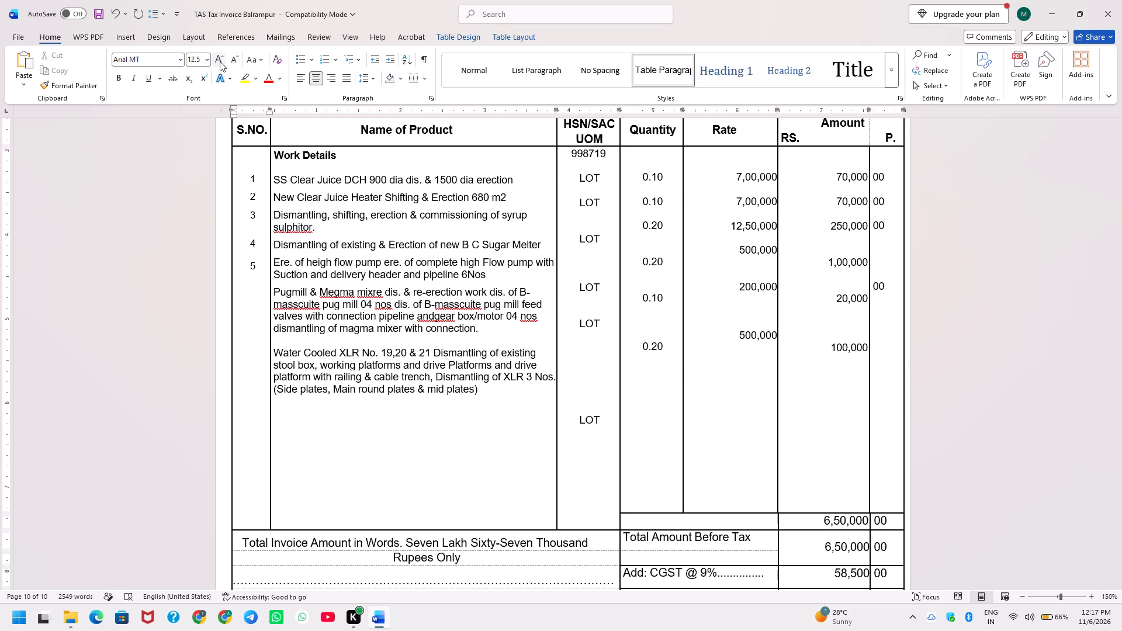
pyautogui.click(220, 61)
# Reduce the blank line between serial numbers 4 and 5 to 5.5 pt to align 5 with the flow pump item.
pyautogui.press('Down')
pyautogui.press('Down')
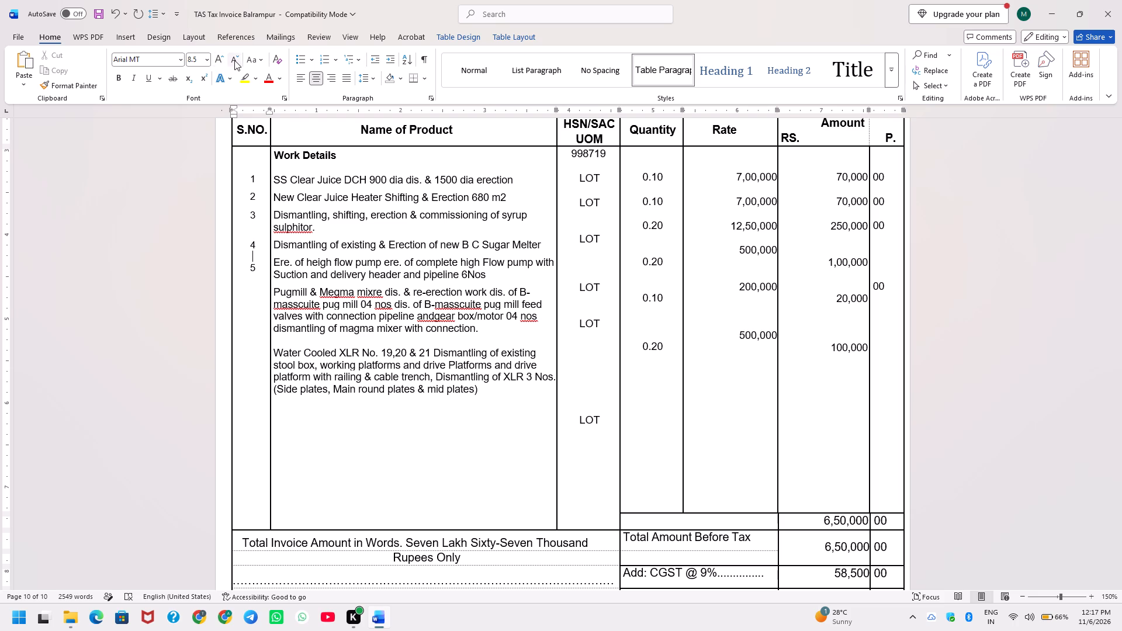
pyautogui.tripleClick(235, 60)
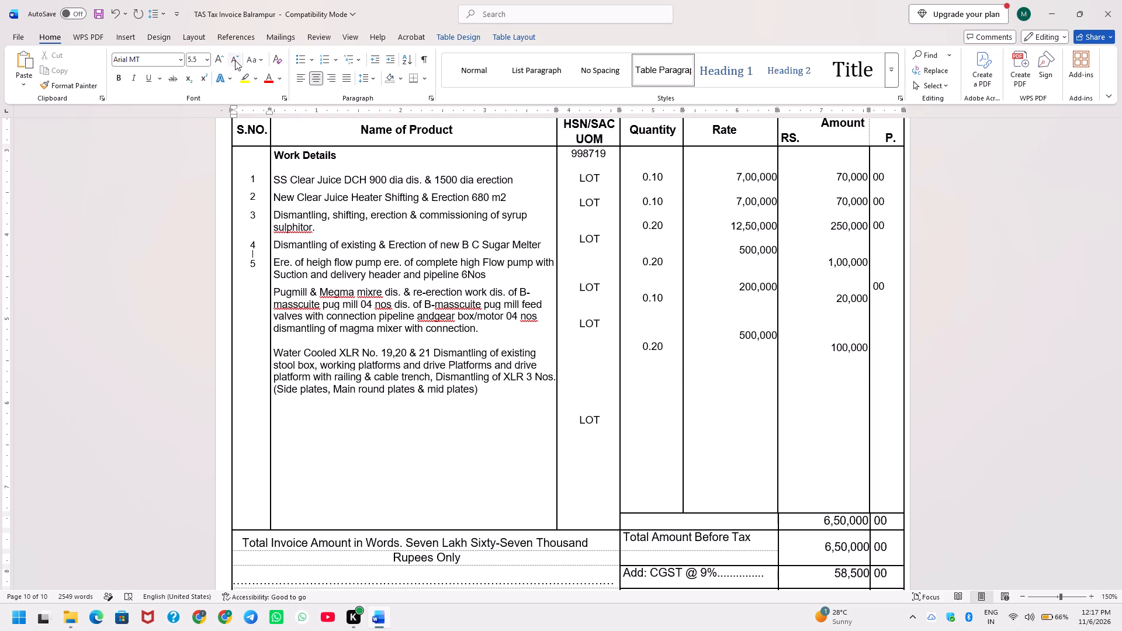
pyautogui.click(235, 60)
pyautogui.press('Down')
pyautogui.press('Down')
pyautogui.press('Down')
pyautogui.press('Up')
pyautogui.press('Up')
pyautogui.press('Up')
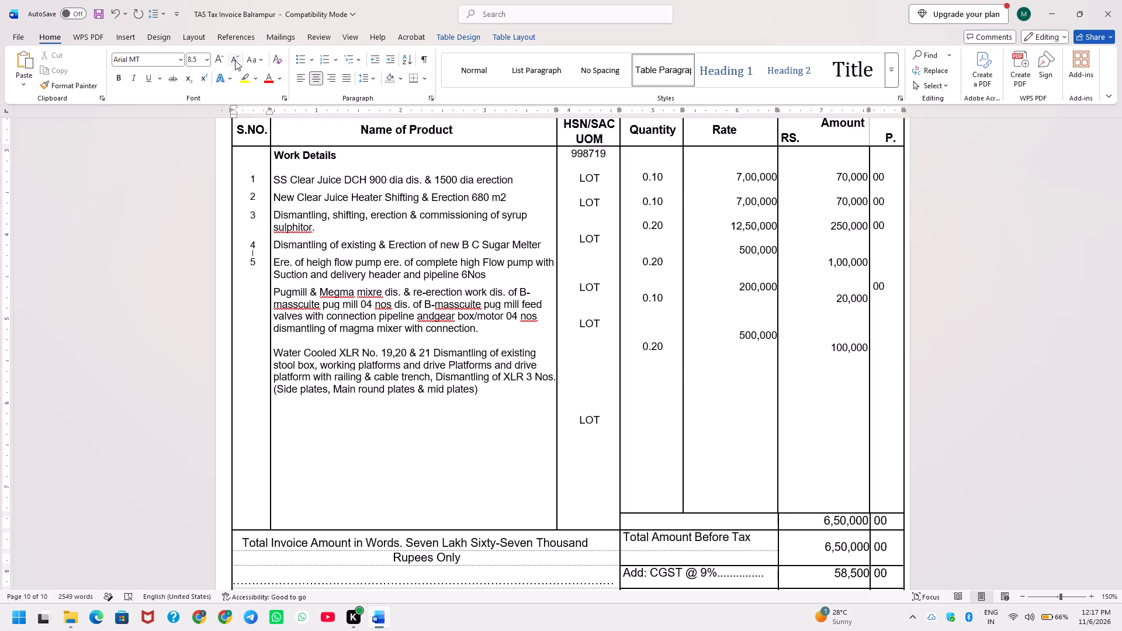
pyautogui.click(221, 60)
# Add serial number 6 beside the Pugmill item after two blank lines, shrinking the blank line directly above it to 4 pt.
pyautogui.press('Down')
pyautogui.press('Right')
pyautogui.press('Return')
pyautogui.press('Return')
pyautogui.press('5')
pyautogui.press('BackSpace')
pyautogui.press('Return')
pyautogui.press('6')
pyautogui.press('Up')
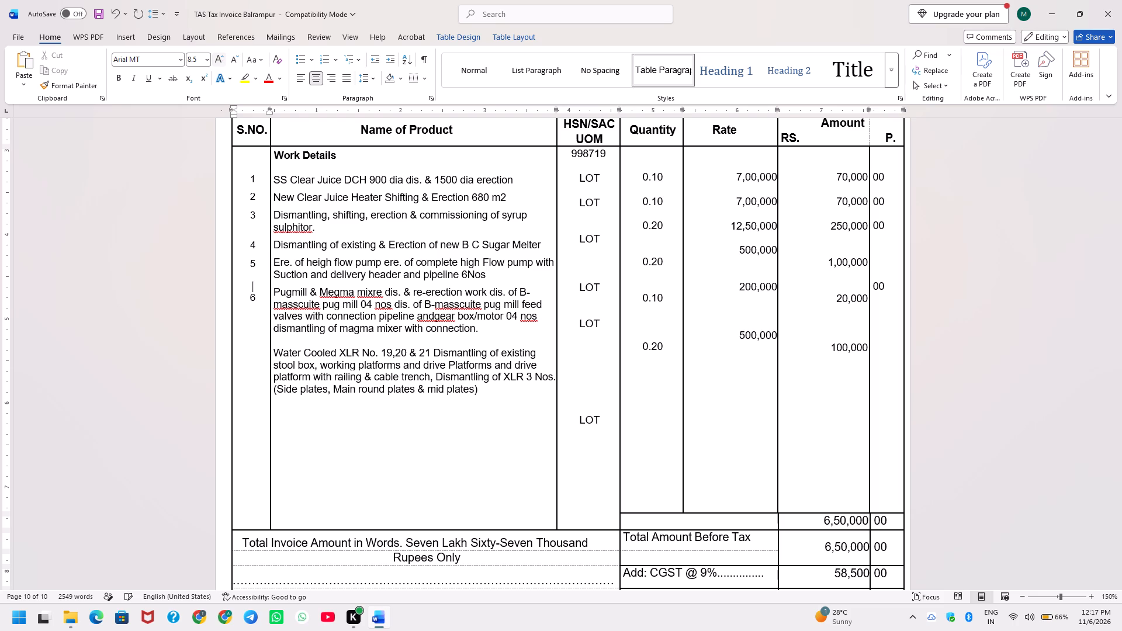
pyautogui.tripleClick(231, 59)
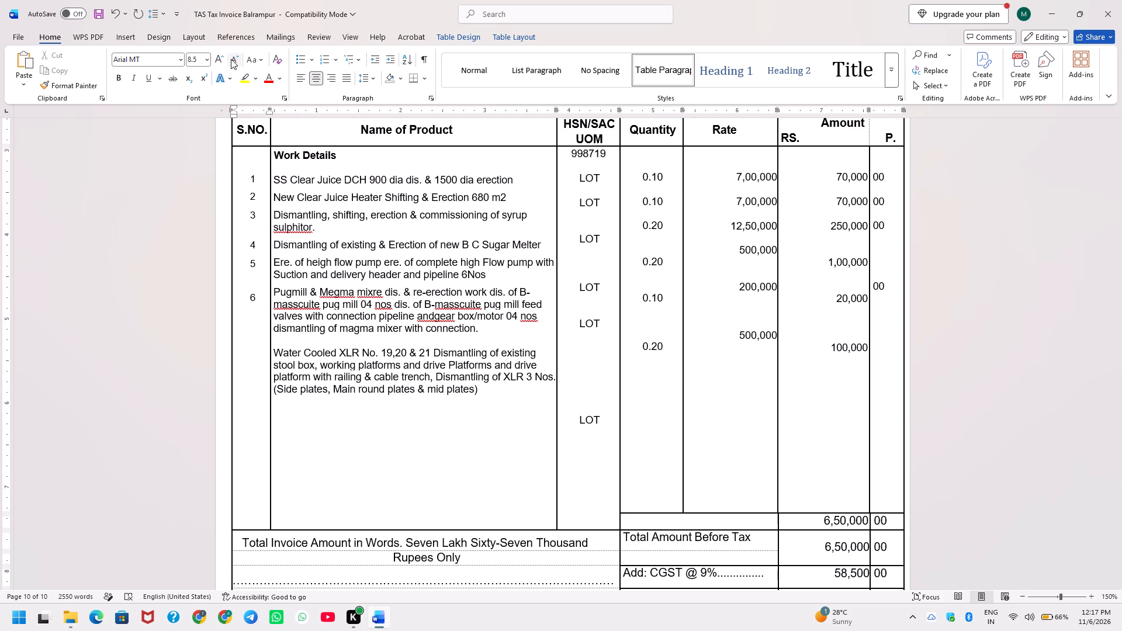
pyautogui.doubleClick(231, 59)
# Insert five blank lines below serial number 6 in the S.NO. column.
pyautogui.click(260, 298)
pyautogui.press('Return')
pyautogui.press('Return')
pyautogui.press('Return')
pyautogui.press('Return')
pyautogui.press('Return')
pyautogui.press('Up')
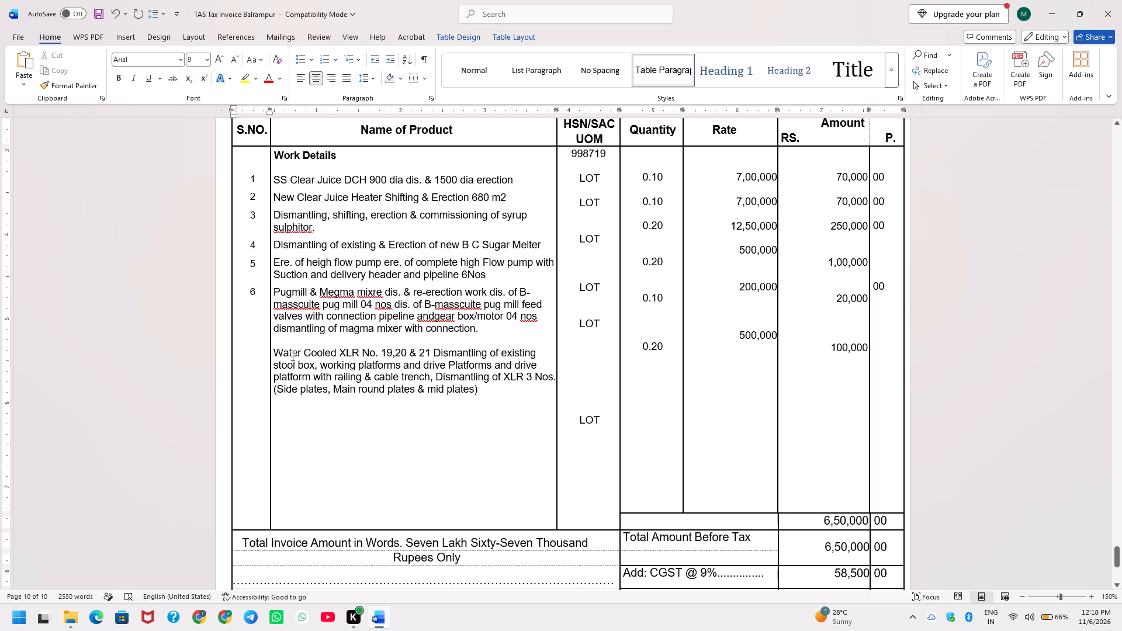
# Shrink the blank line between the Pugmill item and the Water Cooled XLR item to 4 pt.
pyautogui.click(295, 346)
pyautogui.click(278, 332)
pyautogui.press('Down')
pyautogui.tripleClick(235, 63)
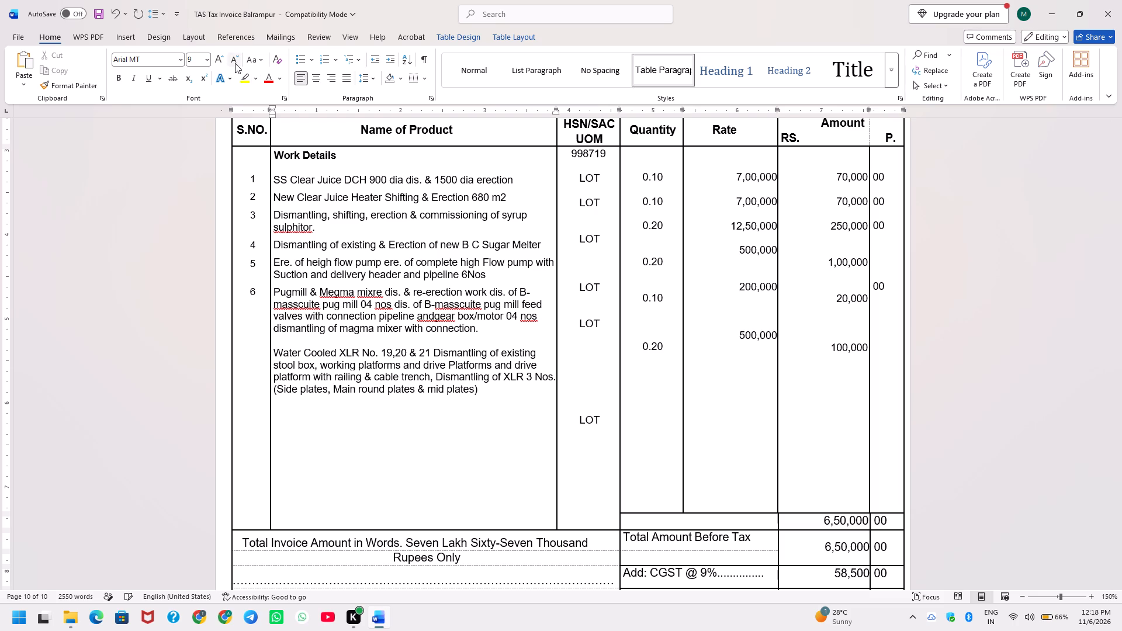
pyautogui.doubleClick(235, 63)
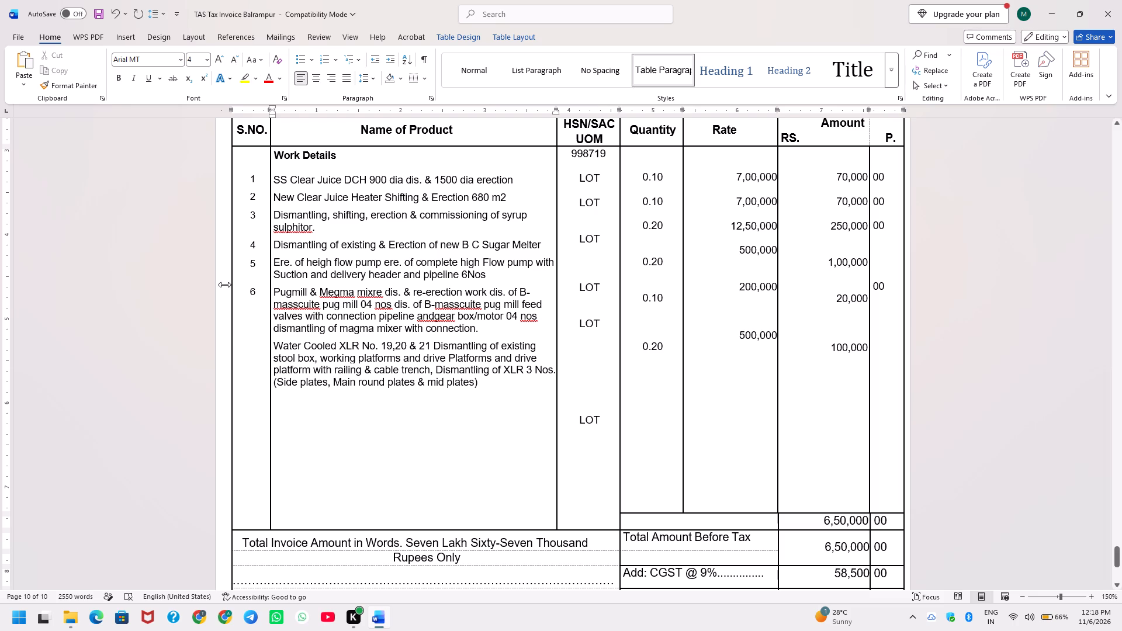
# Add serial number 7 beside the Water Cooled XLR item, shrinking the blank line directly above it to 5 pt.
pyautogui.click(254, 336)
pyautogui.press('Return')
pyautogui.press('7')
pyautogui.press('Up')
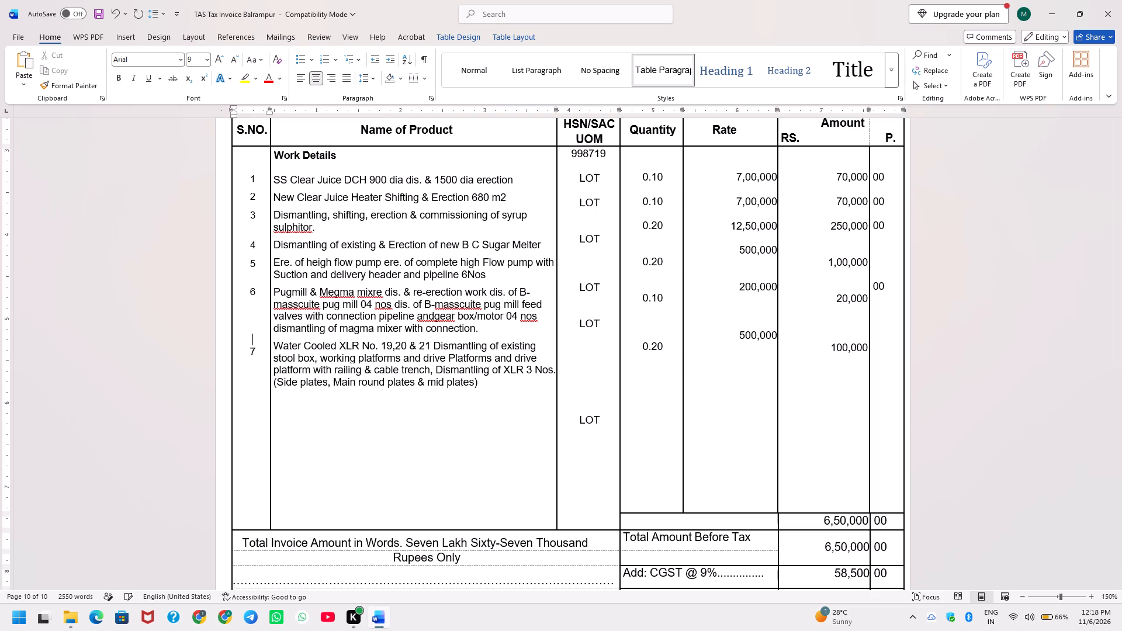
pyautogui.tripleClick(235, 61)
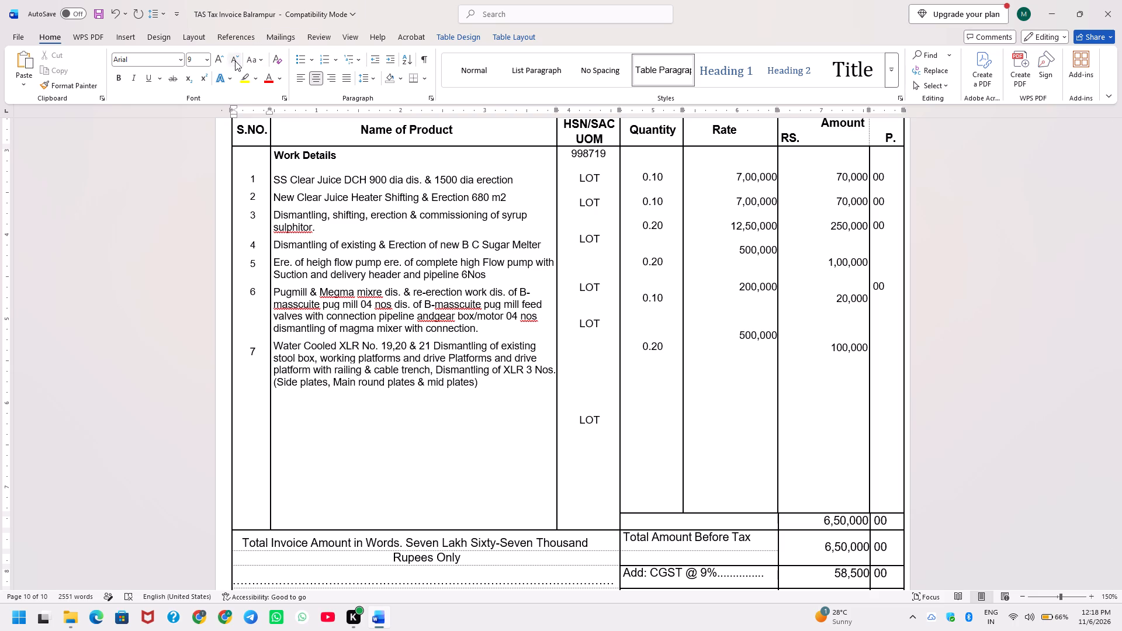
pyautogui.click(235, 61)
pyautogui.click(493, 387)
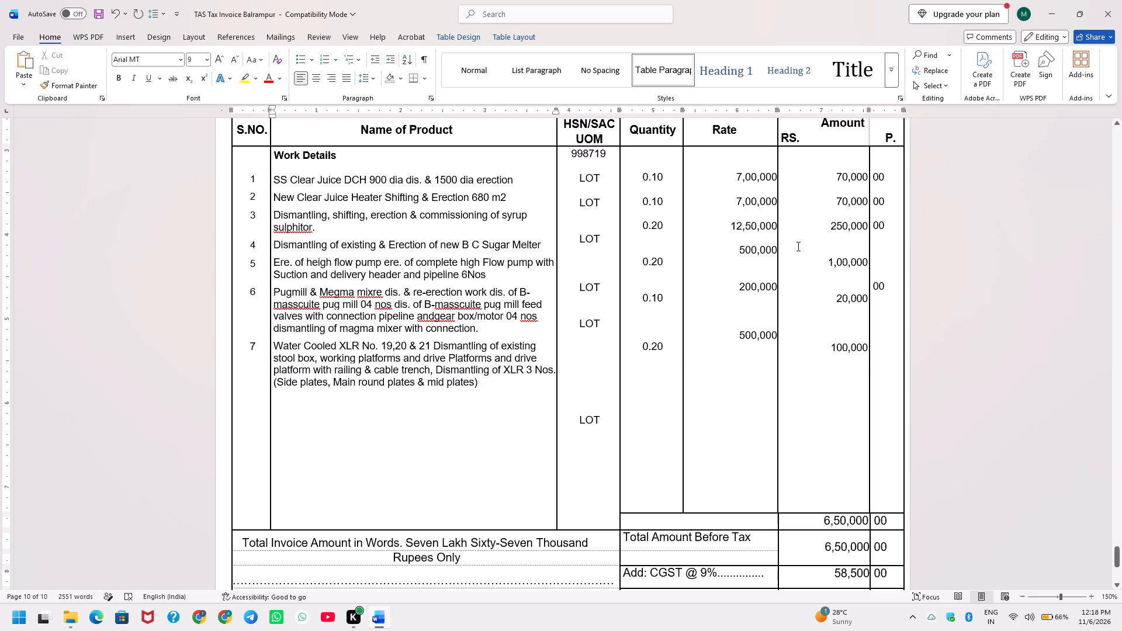
# Shrink the blank lines separating the first three rates in the Rate column to 4 pt each.
pyautogui.click(761, 193)
pyautogui.tripleClick(231, 61)
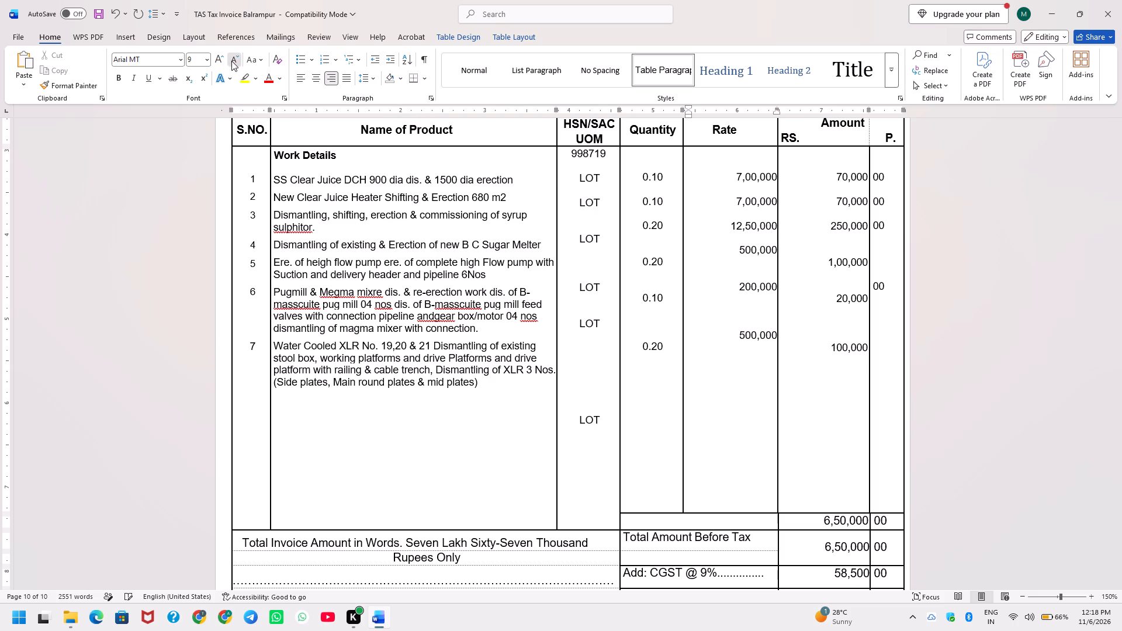
pyautogui.click(231, 61)
pyautogui.click(231, 61)
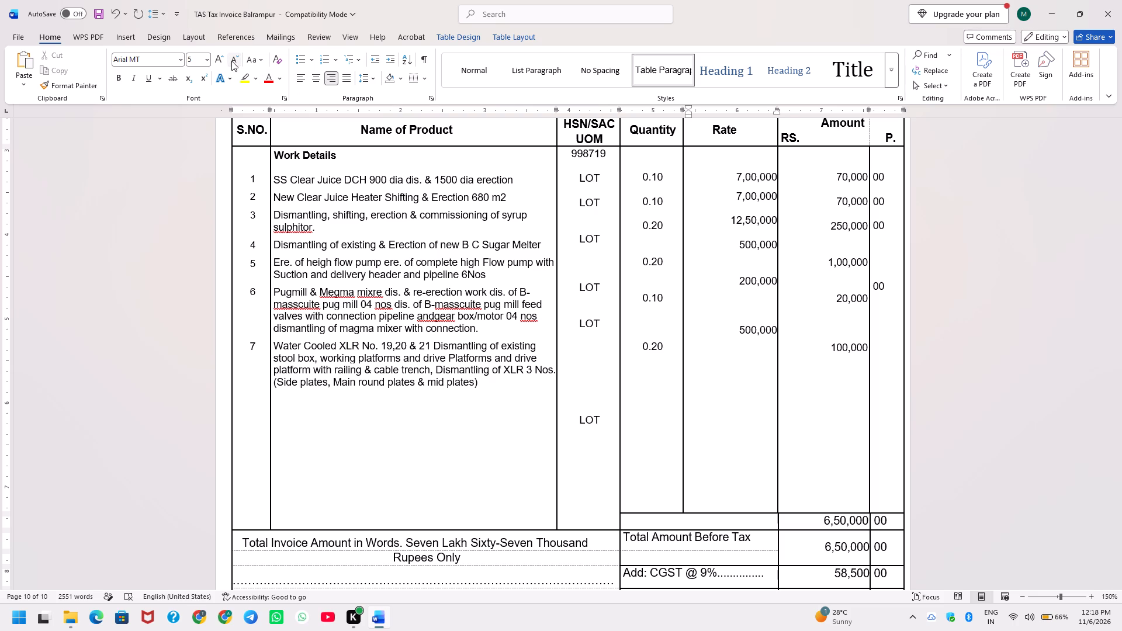
pyautogui.press('Down')
pyautogui.press('Down')
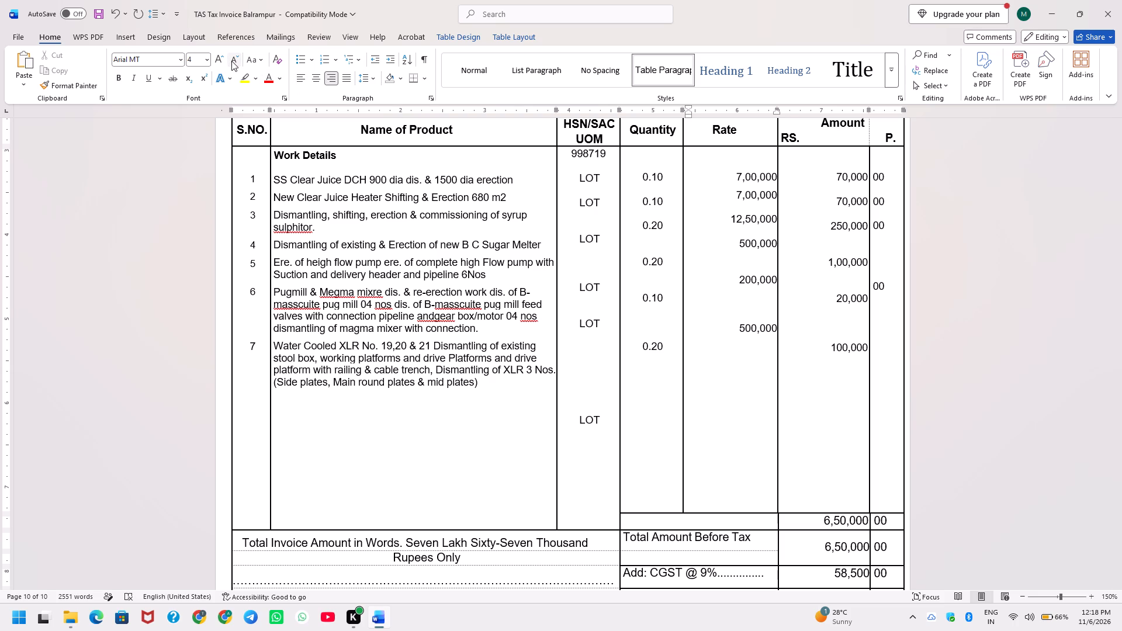
pyautogui.tripleClick(231, 61)
pyautogui.click(231, 61)
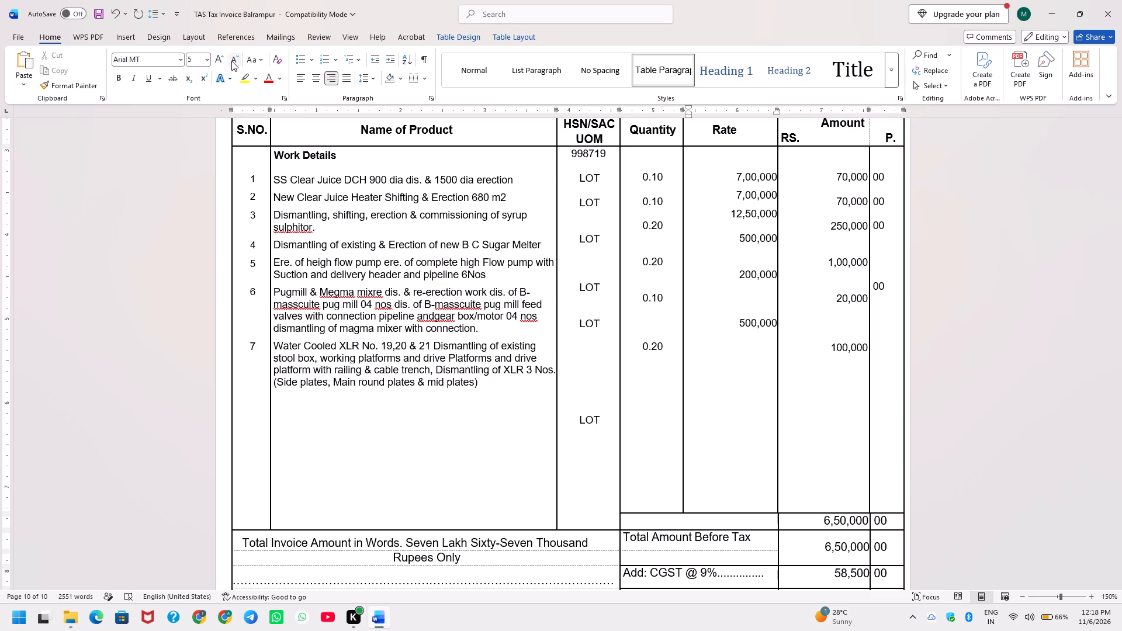
pyautogui.click(231, 61)
# Reduce the blank line between the third rate, 12,50,000, and the fourth rate, 500,000, to 7 pt.
pyautogui.press('Down')
pyautogui.press('Down')
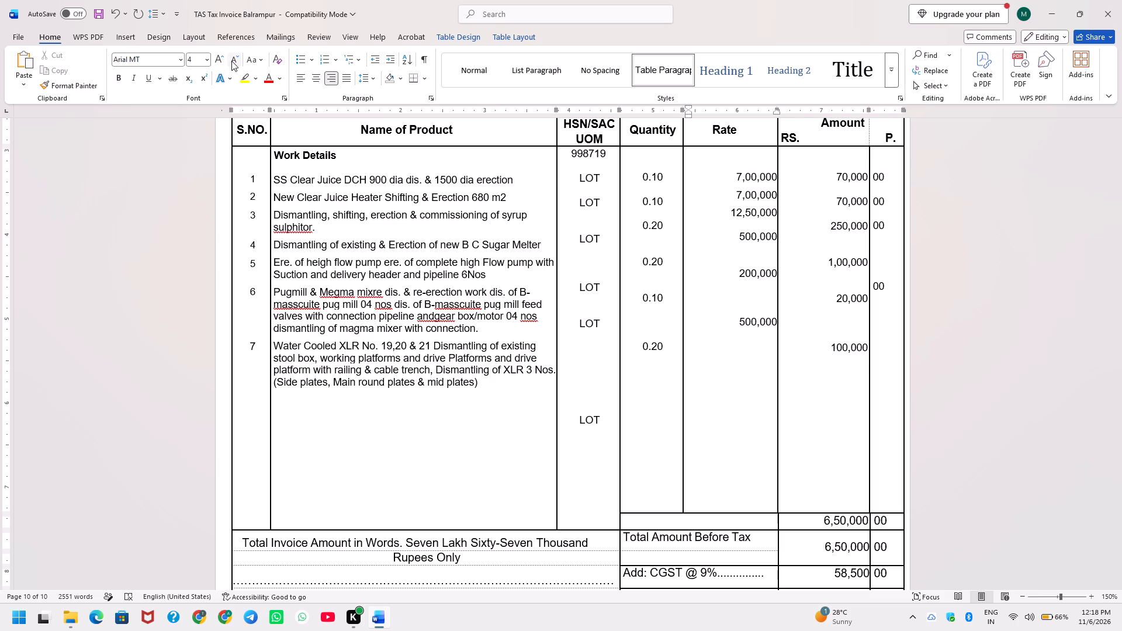
pyautogui.press('Up')
pyautogui.click(231, 61)
pyautogui.click(231, 61)
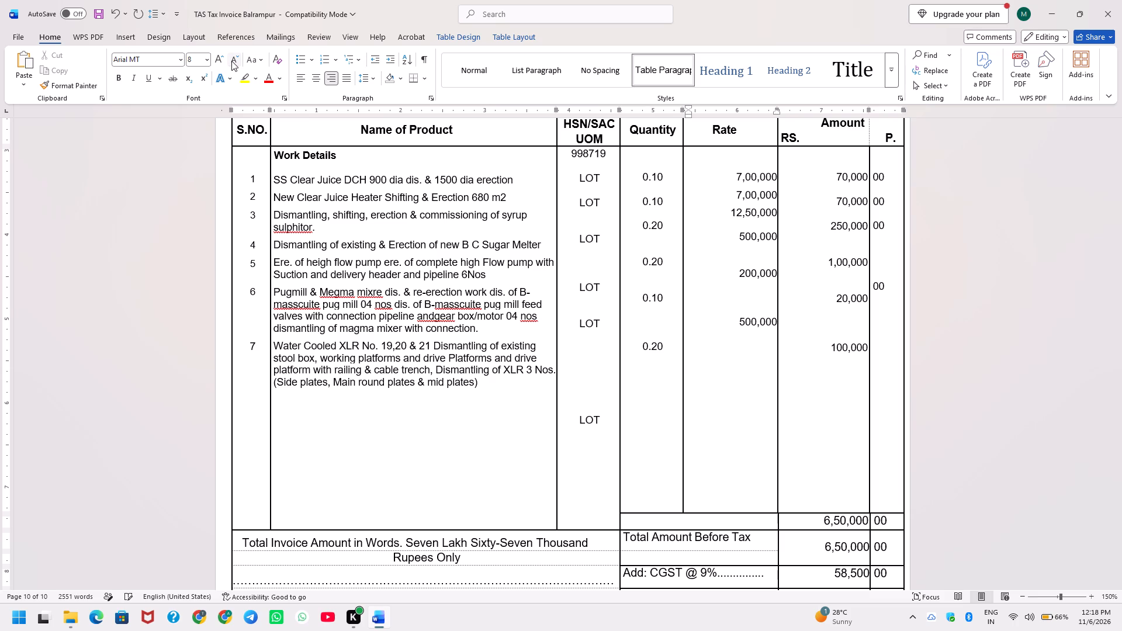
pyautogui.click(231, 61)
pyautogui.press('Down')
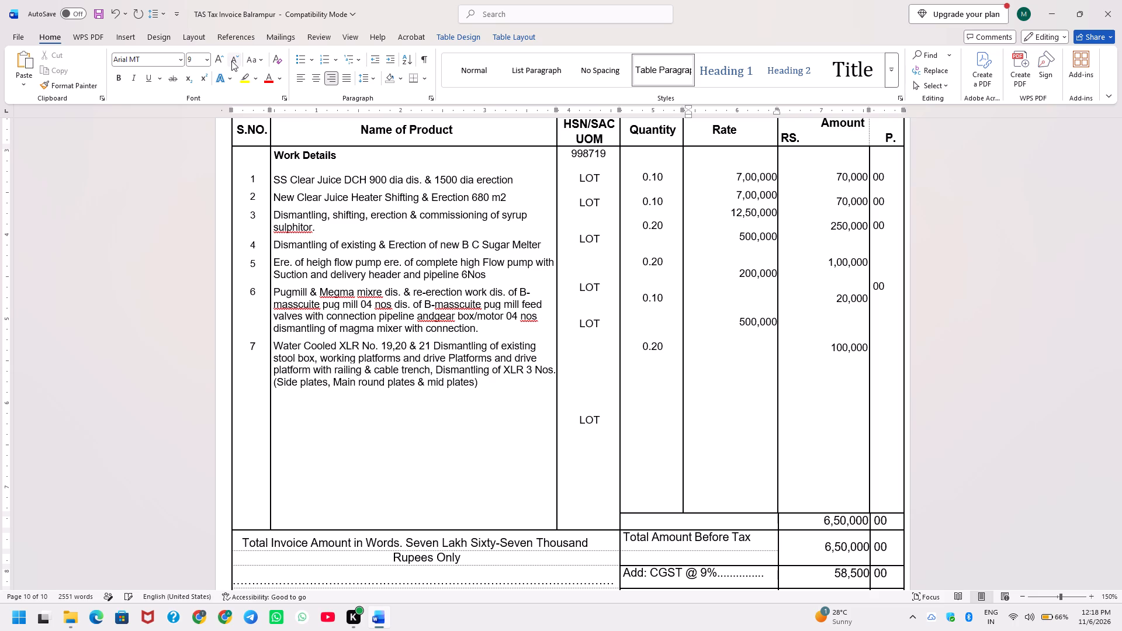
pyautogui.doubleClick(231, 61)
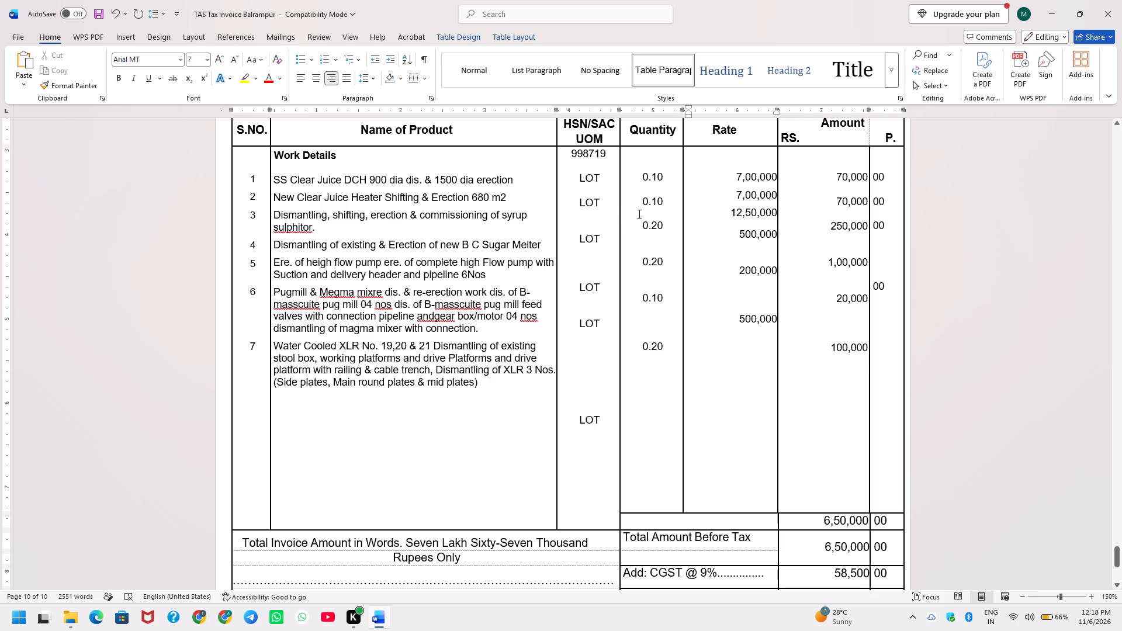
# Shrink the blank lines separating the first three quantities in the Quantity column to 4 pt each.
pyautogui.click(647, 189)
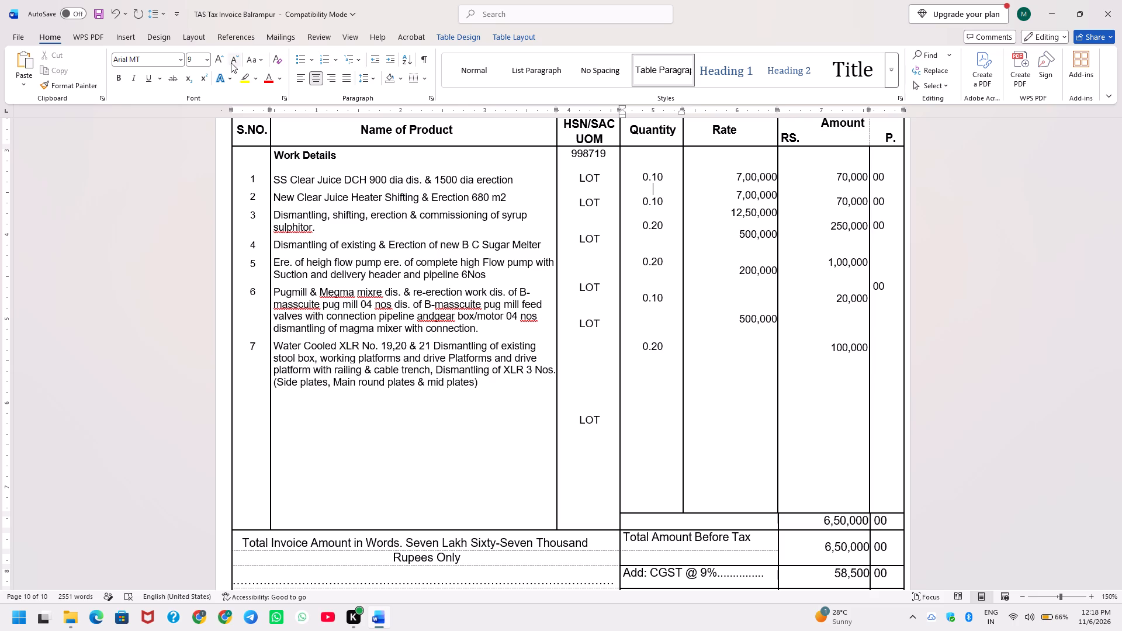
pyautogui.tripleClick(233, 62)
pyautogui.click(233, 62)
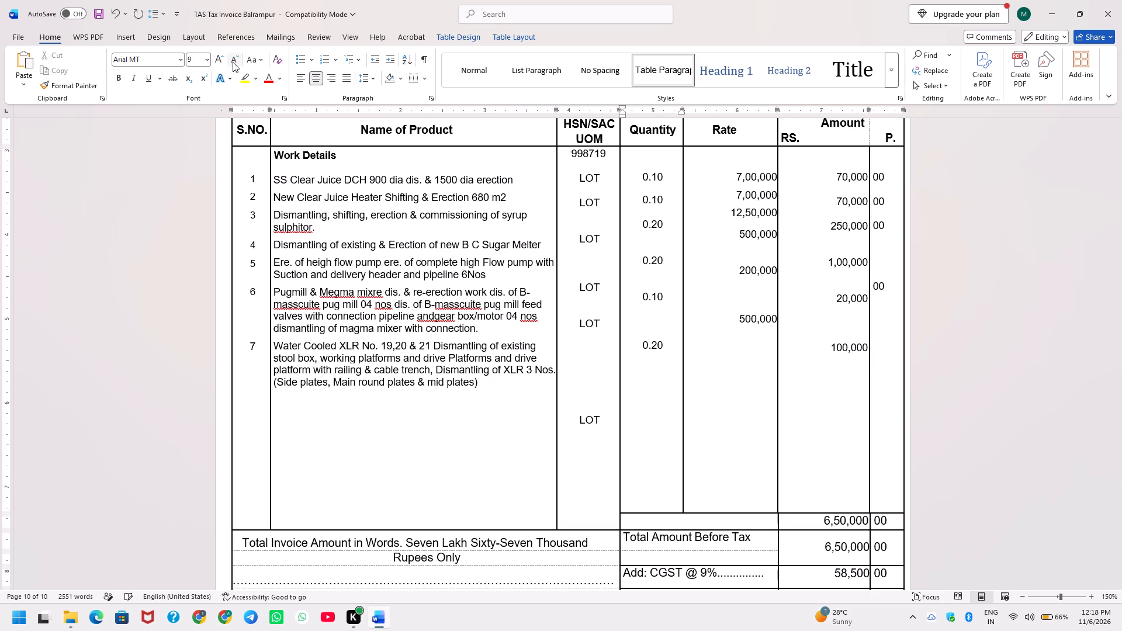
pyautogui.click(233, 62)
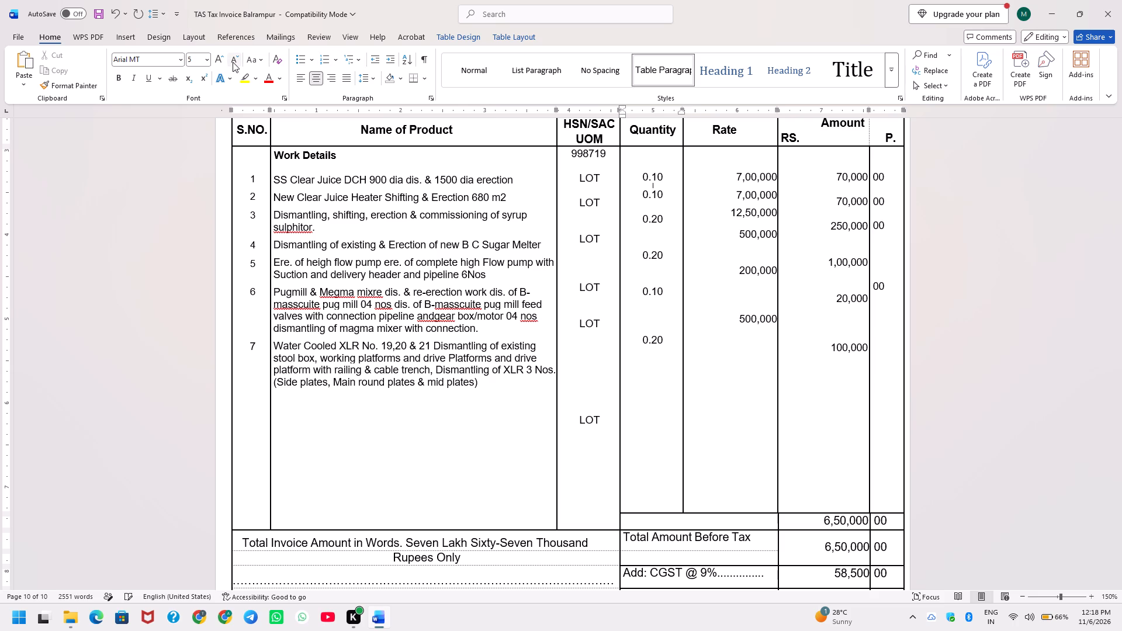
pyautogui.press('Down')
pyautogui.press('Down')
pyautogui.tripleClick(233, 62)
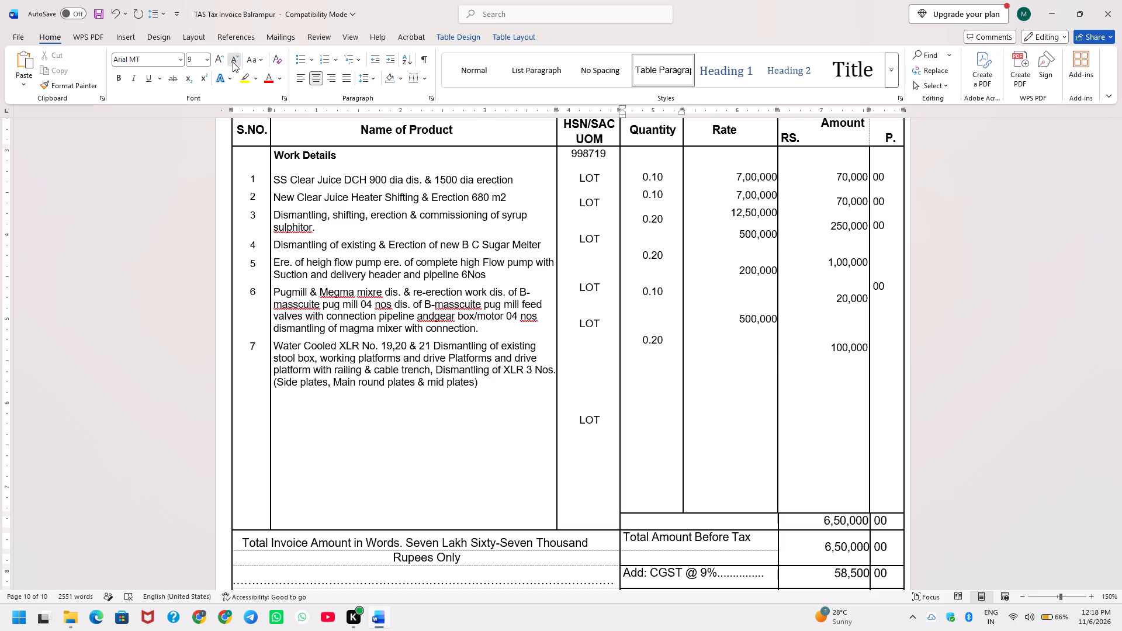
pyautogui.click(233, 62)
pyautogui.click(233, 62)
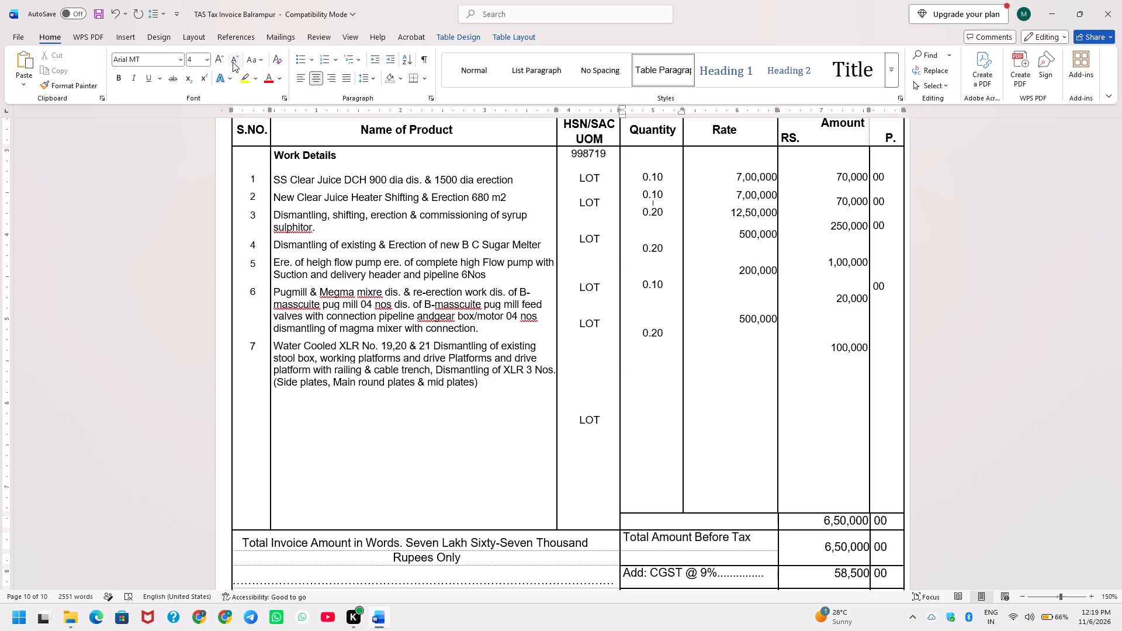
pyautogui.press('Down')
pyautogui.press('Down')
# Insert another blank line above the fourth rate, 500,000, to lower it toward the B C Sugar Melter item.
pyautogui.click(736, 227)
pyautogui.press('Return')
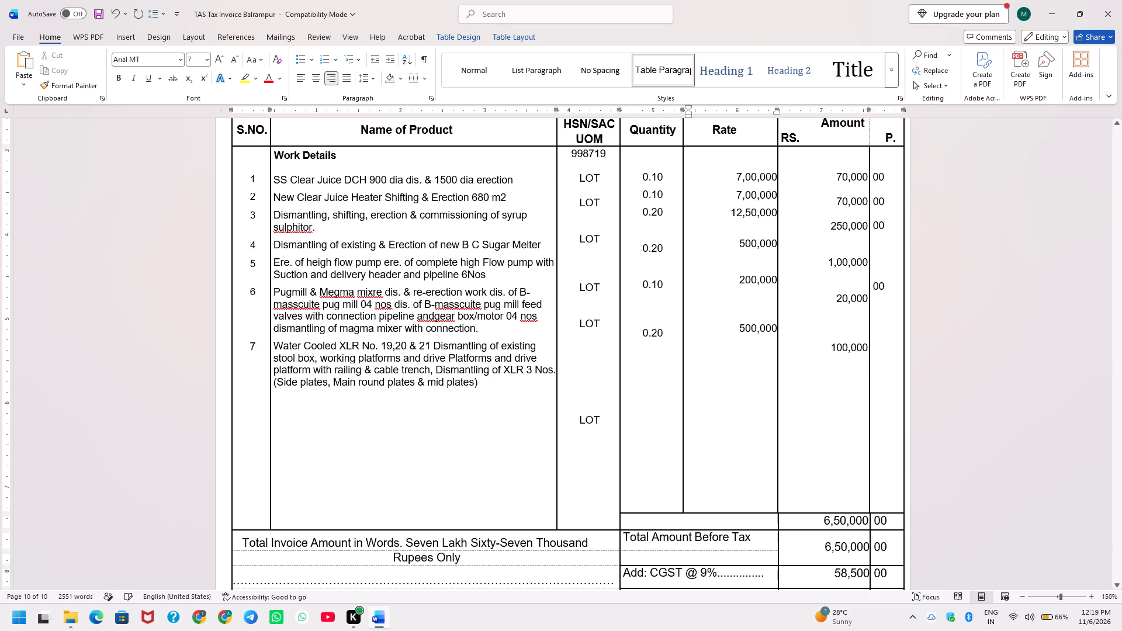
# Delete one blank line above the fourth quantity to raise it toward the B C Sugar Melter item.
pyautogui.click(651, 234)
pyautogui.press('Delete')
# Reduce one of the two blank lines above the fourth rate, 500,000, to 4 pt.
pyautogui.click(764, 228)
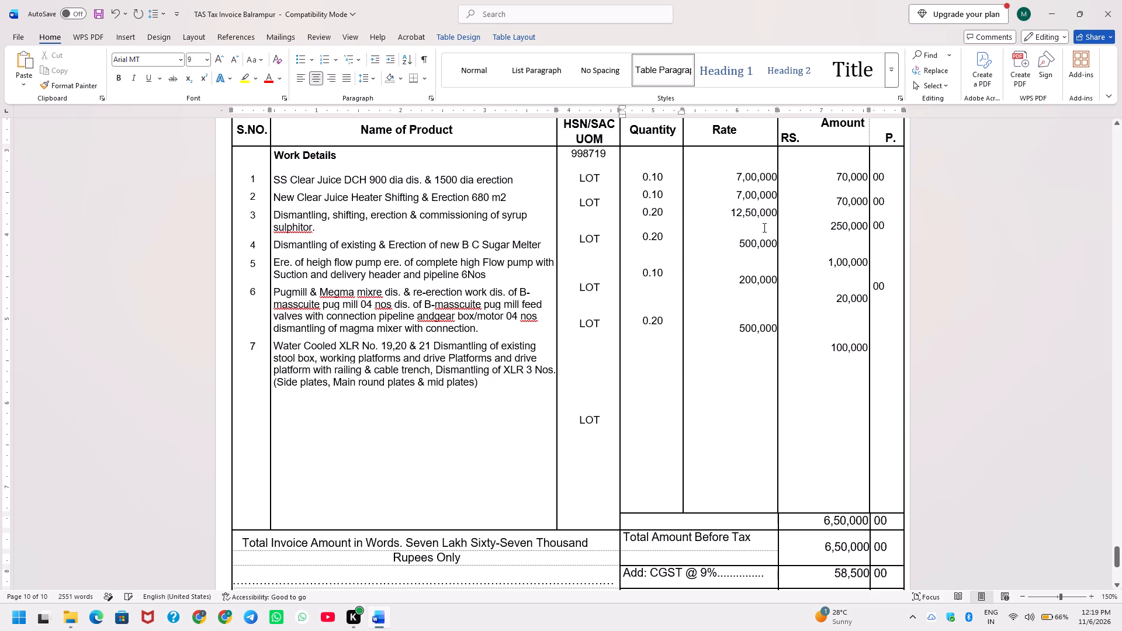
pyautogui.tripleClick(231, 58)
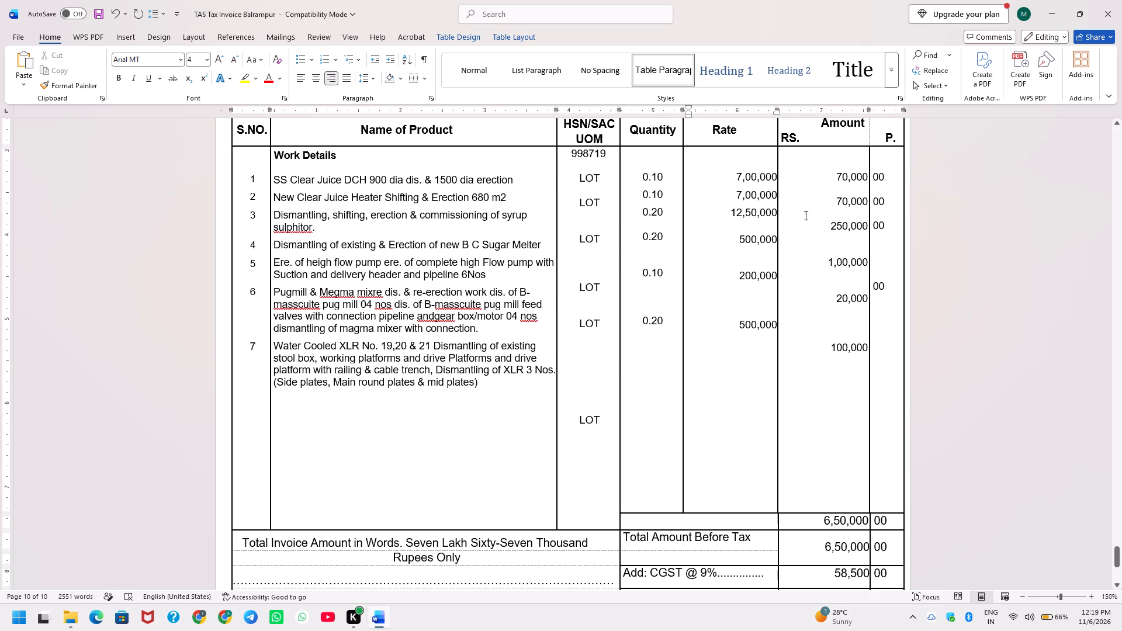
# Shrink the blank lines separating the first three amounts in the Amount column to 4 pt each.
pyautogui.click(854, 195)
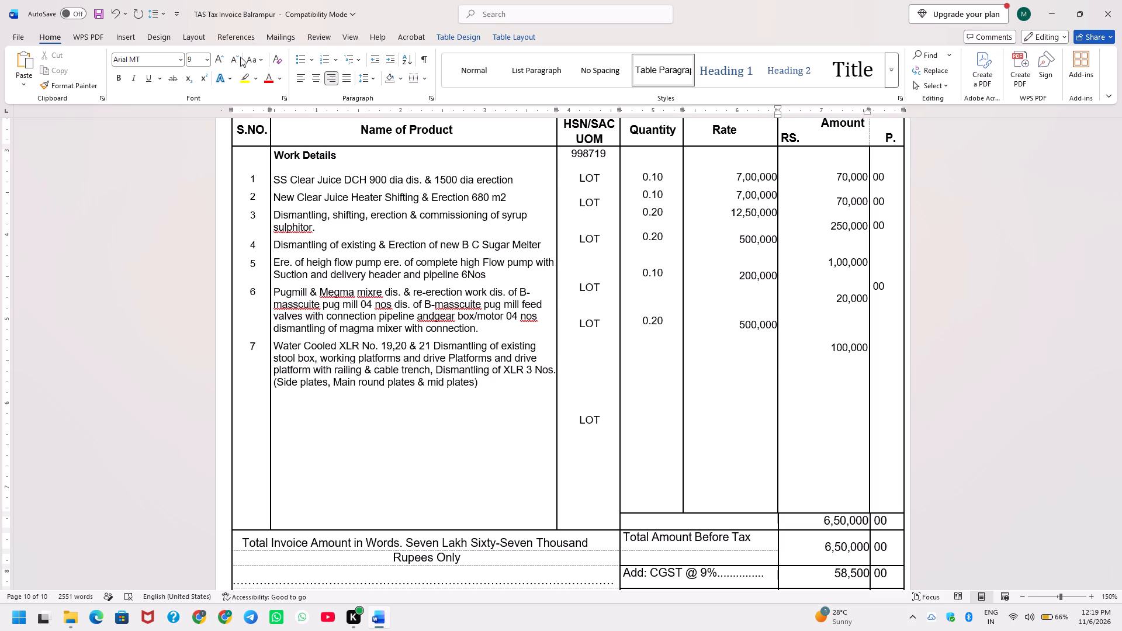
pyautogui.tripleClick(231, 60)
pyautogui.doubleClick(231, 60)
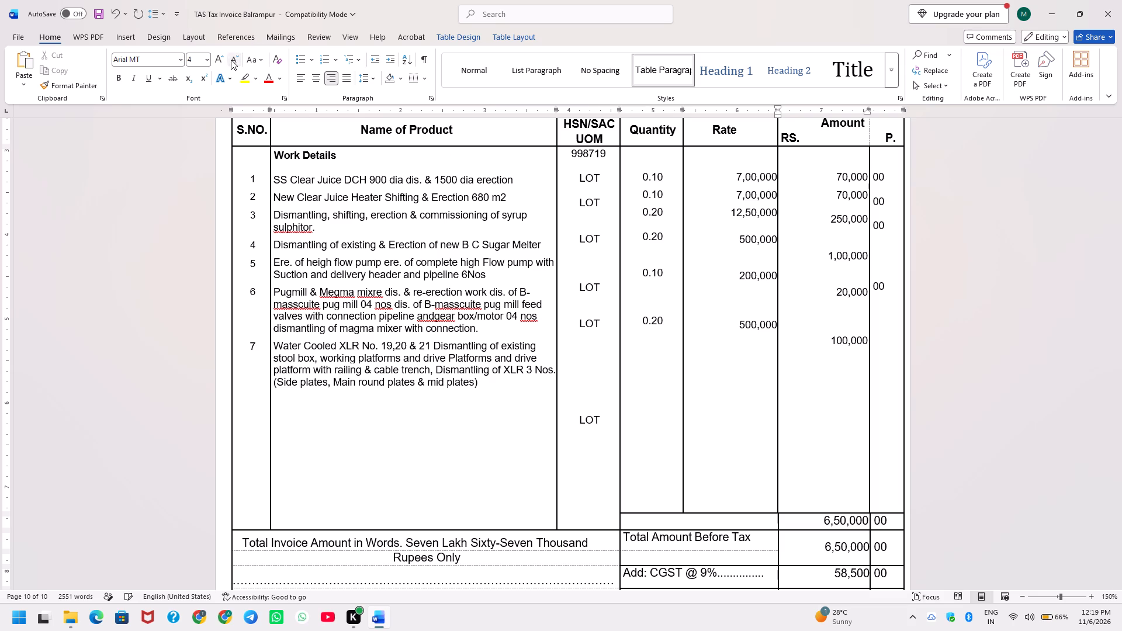
pyautogui.press('Down')
pyautogui.press('Down')
pyautogui.tripleClick(231, 60)
pyautogui.doubleClick(231, 60)
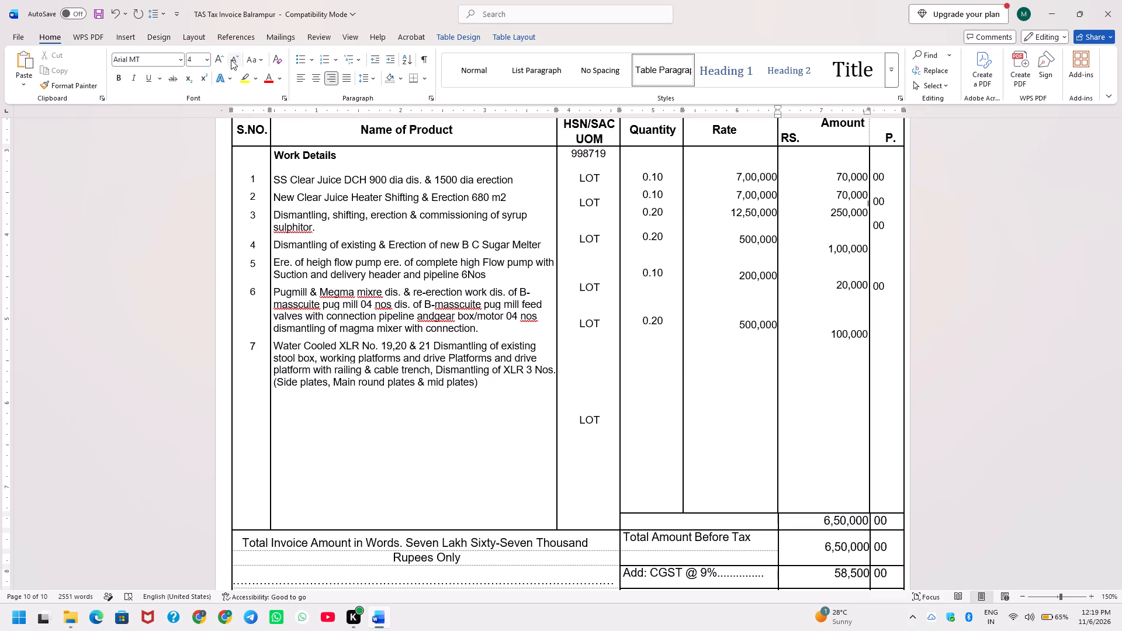
# Delete one blank line above the fourth amount, 1,00,000, and enlarge the remaining one to 10 pt.
pyautogui.press('Down')
pyautogui.press('Down')
pyautogui.press('Delete')
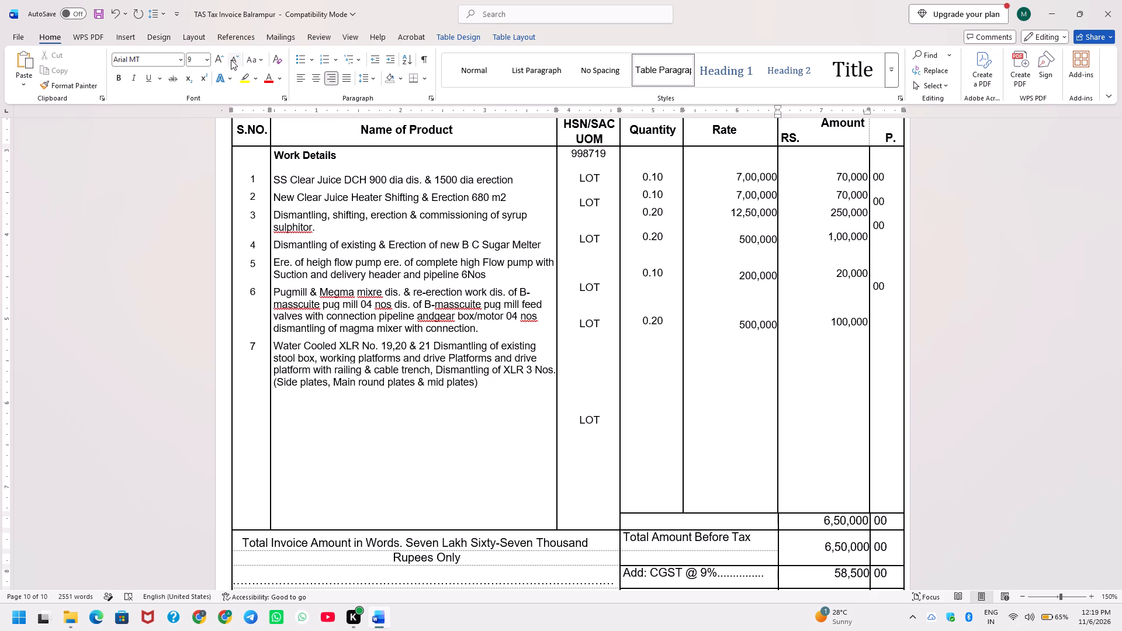
pyautogui.click(214, 60)
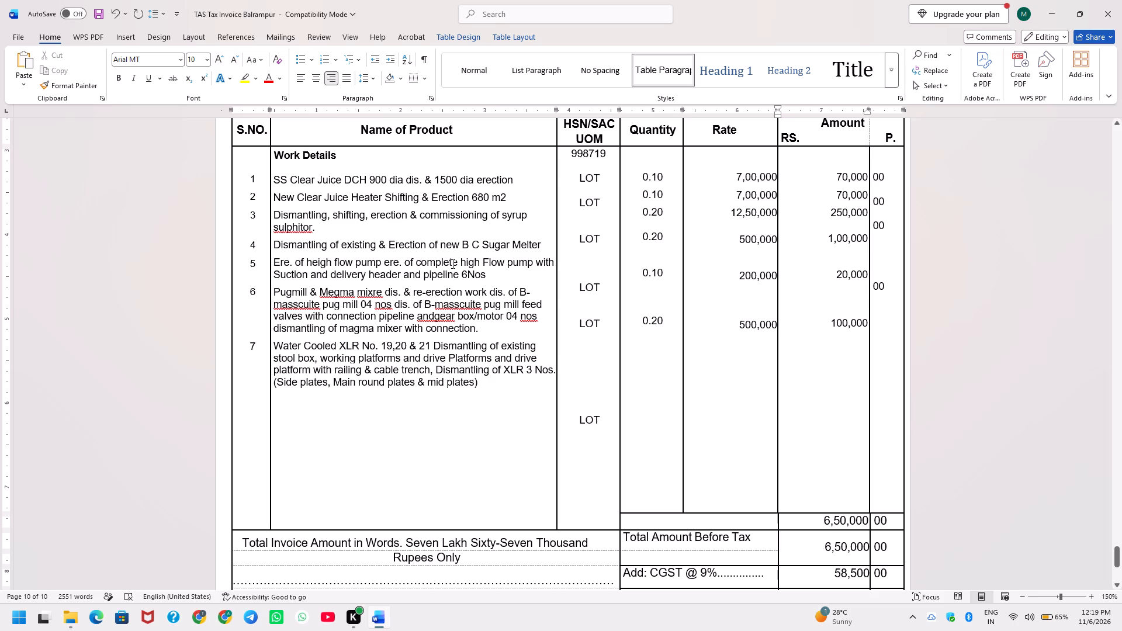
# Delete one blank line above the fifth quantity, fifth rate and fifth amount to raise them to the high flow pump item.
pyautogui.click(646, 260)
pyautogui.press('Delete')
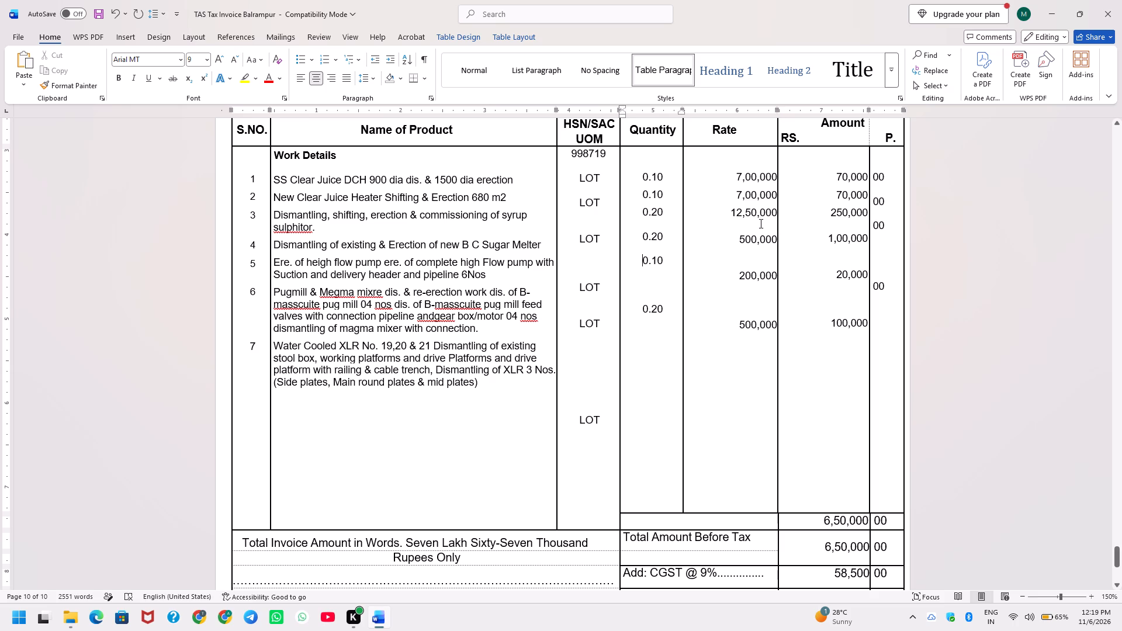
pyautogui.click(764, 261)
pyautogui.press('Delete')
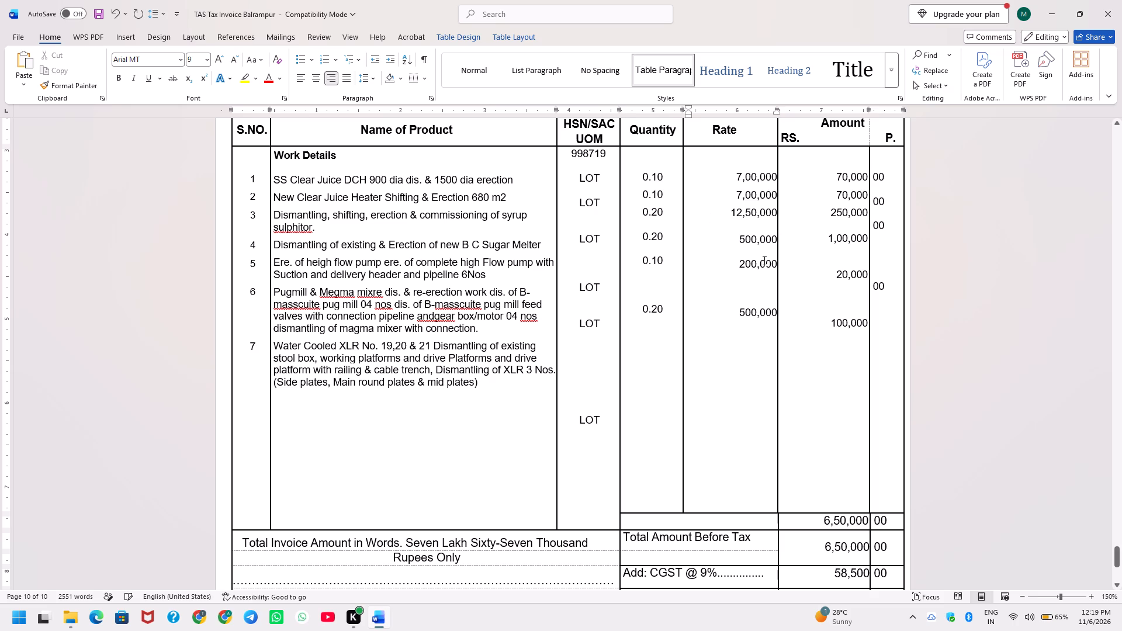
pyautogui.click(864, 254)
pyautogui.press('Delete')
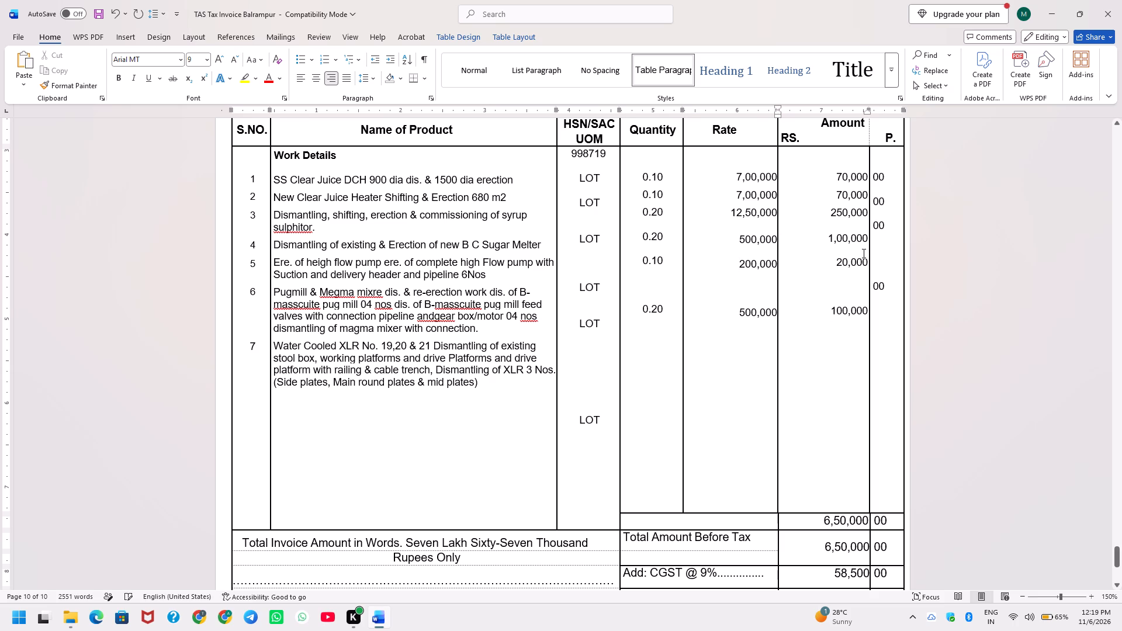
# Delete two blank lines above the LOT entry for item 5 in the HSN/SAC UOM column.
pyautogui.click(586, 265)
pyautogui.press('Delete')
pyautogui.press('Delete')
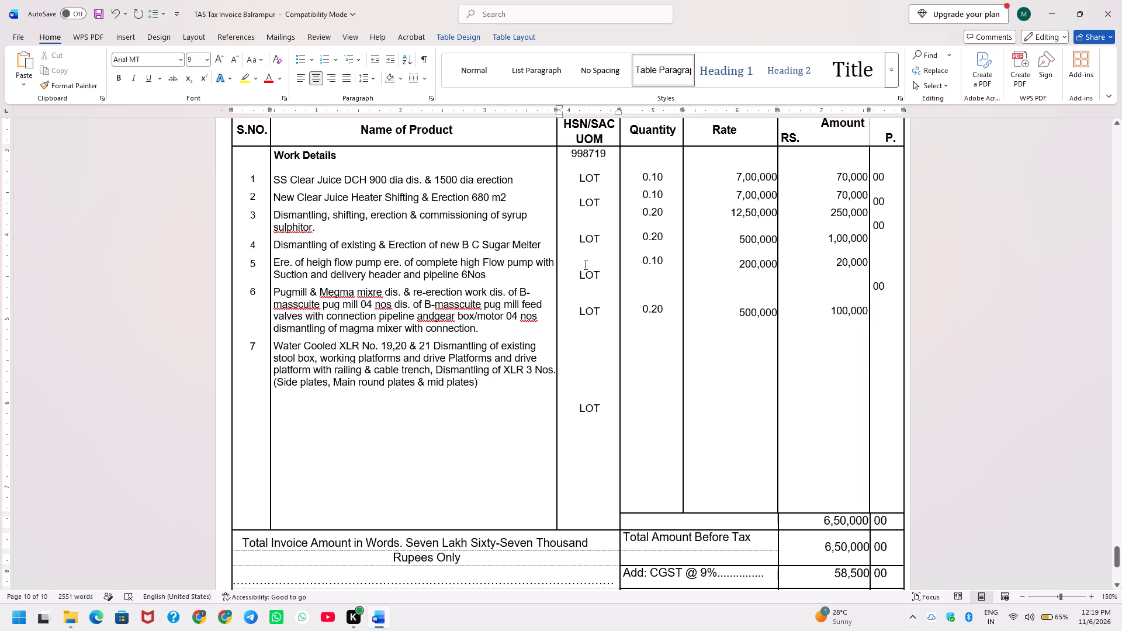
# Delete one blank line above the LOT entry for item 6 and enlarge the remaining blank line to 11 pt.
pyautogui.hscroll(-1, 602, 285)
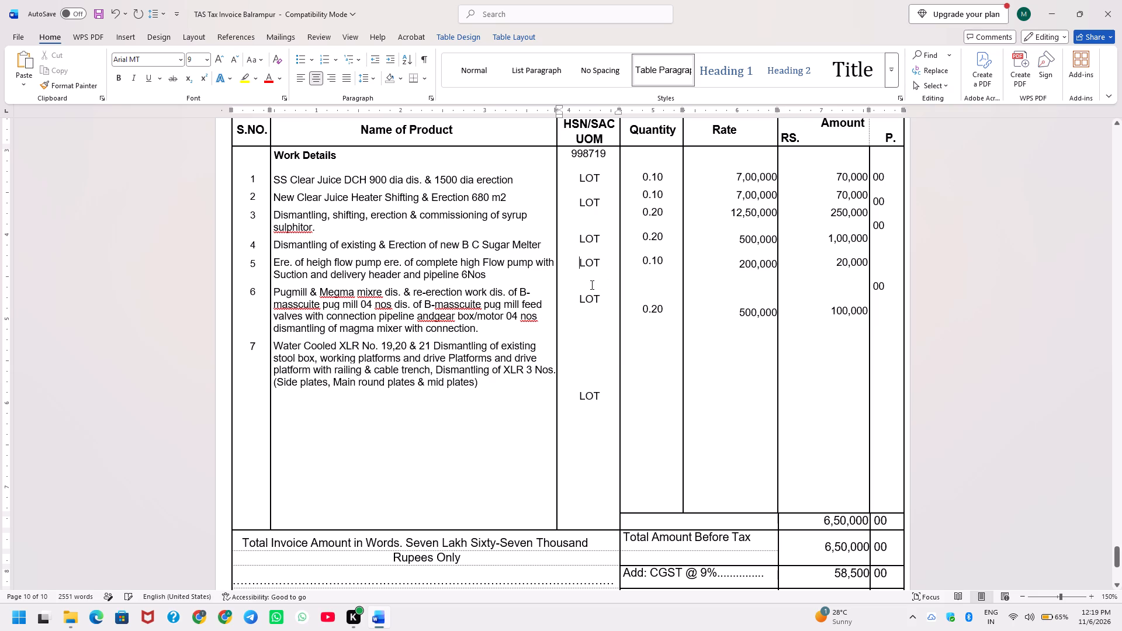
pyautogui.hscroll(-1, 592, 285)
pyautogui.click(584, 285)
pyautogui.press('Delete')
pyautogui.press('Up')
pyautogui.click(219, 63)
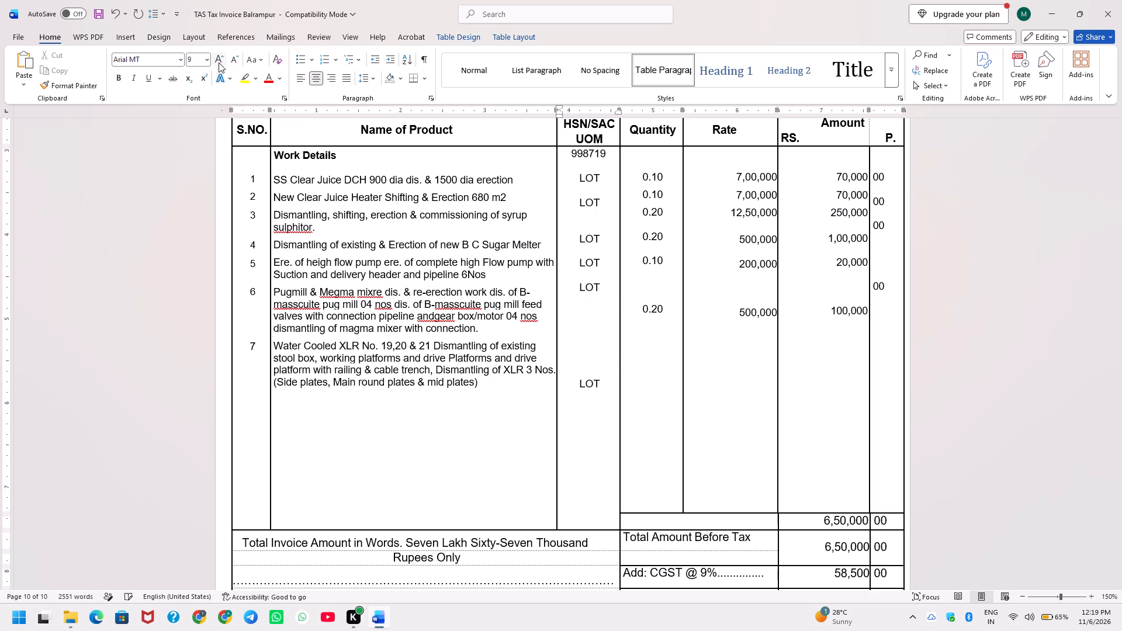
pyautogui.click(219, 63)
# Delete two blank lines above the sixth quantity, 0.20, and enlarge the remaining blank line to 11 pt.
pyautogui.click(646, 285)
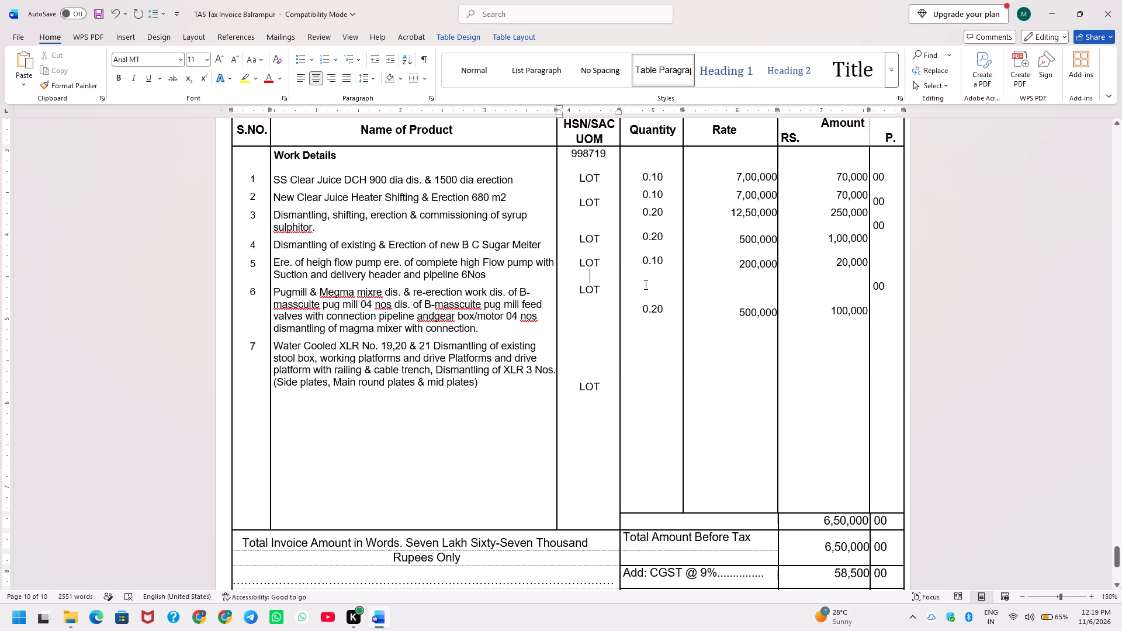
pyautogui.press('Delete')
pyautogui.press('Delete')
pyautogui.press('Up')
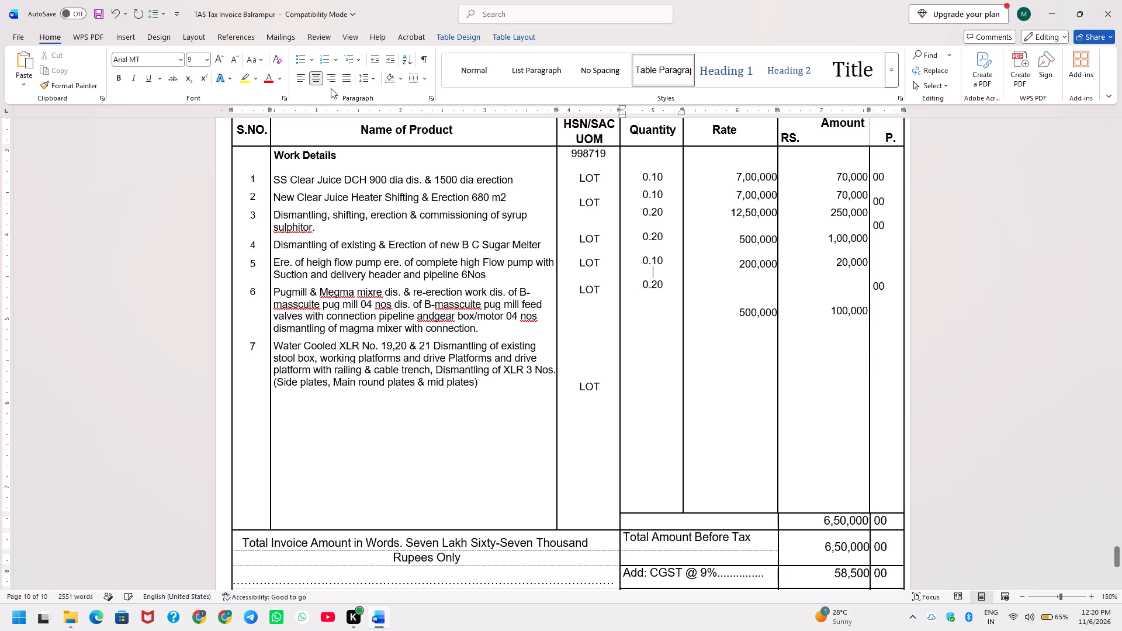
pyautogui.doubleClick(220, 64)
# Delete two blank lines above both the sixth rate, 500,000, and the sixth amount, 100,000, to align them with item 6.
pyautogui.click(758, 286)
pyautogui.press('Delete')
pyautogui.press('Delete')
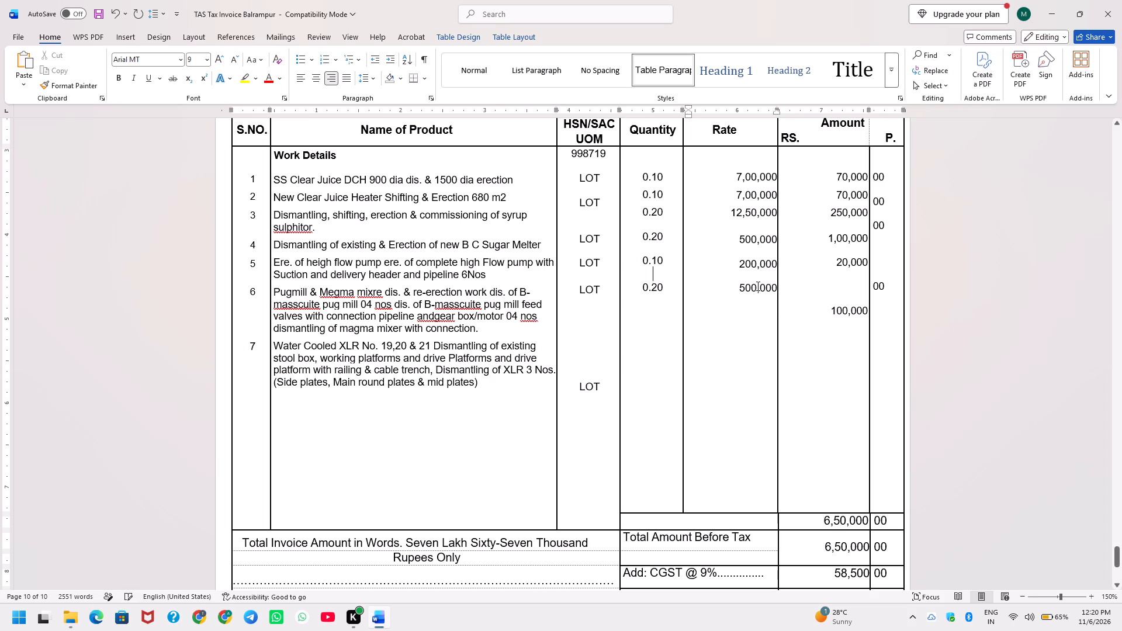
pyautogui.click(835, 289)
pyautogui.press('Delete')
pyautogui.press('Delete')
# Delete four blank lines above the LOT entry for item 7 and enlarge the blank line directly above it to 14 pt.
pyautogui.click(578, 342)
pyautogui.press('Delete')
pyautogui.press('Delete')
pyautogui.press('Delete')
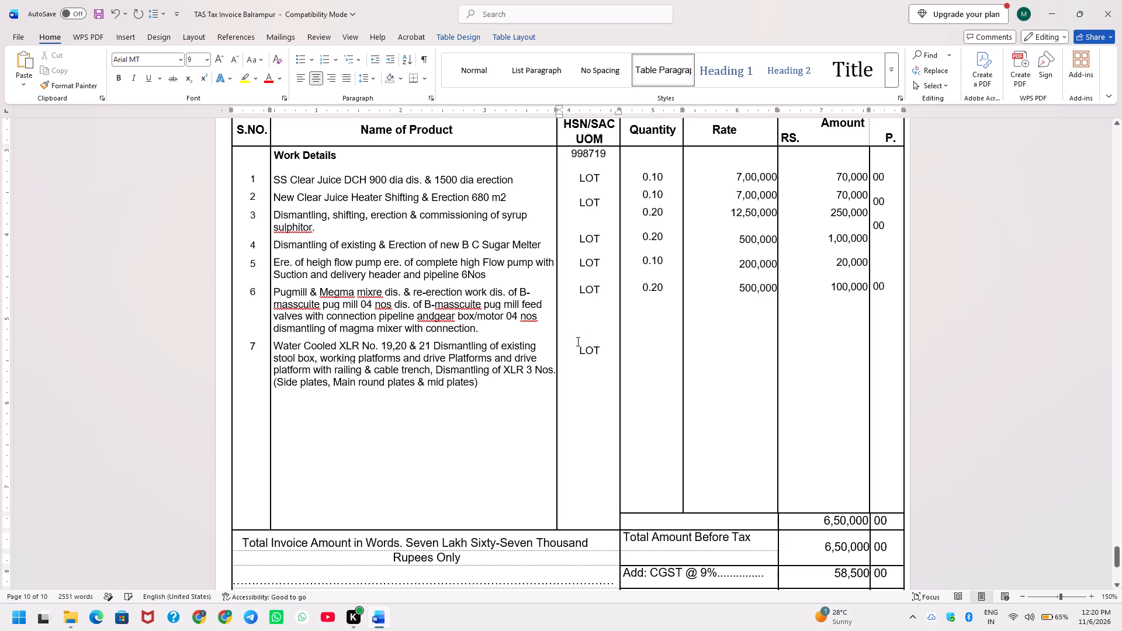
pyautogui.press('Delete')
pyautogui.press('Up')
pyautogui.tripleClick(220, 64)
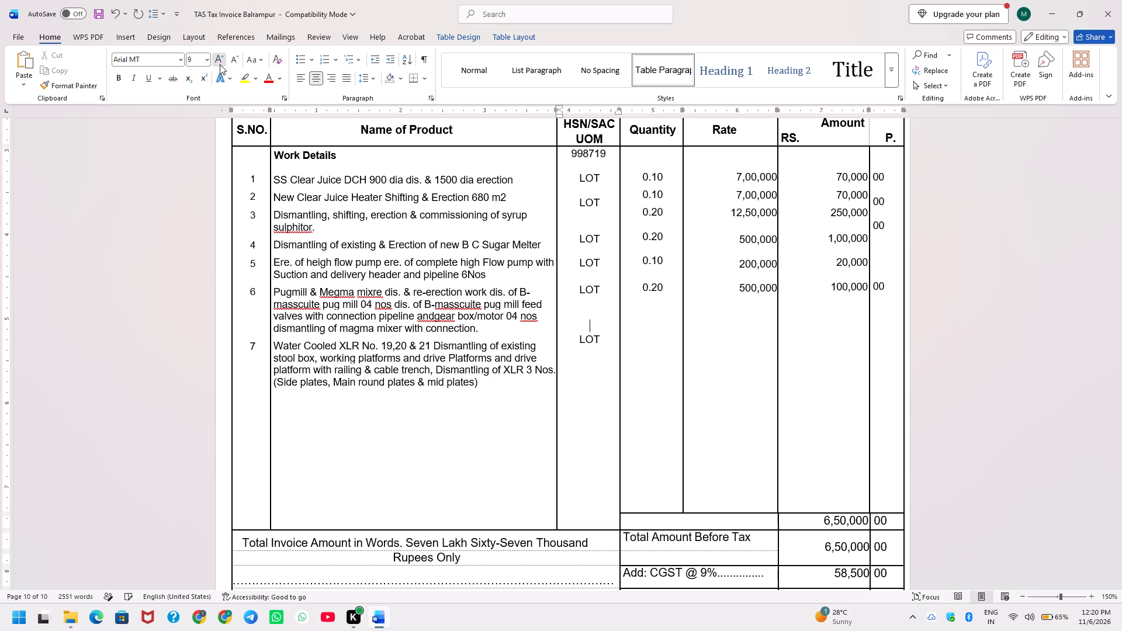
pyautogui.click(220, 64)
pyautogui.click(220, 64)
# Add the quantity 0.20 for item 7, spaced below the sixth quantity with blank lines to meet row 7.
pyautogui.click(672, 286)
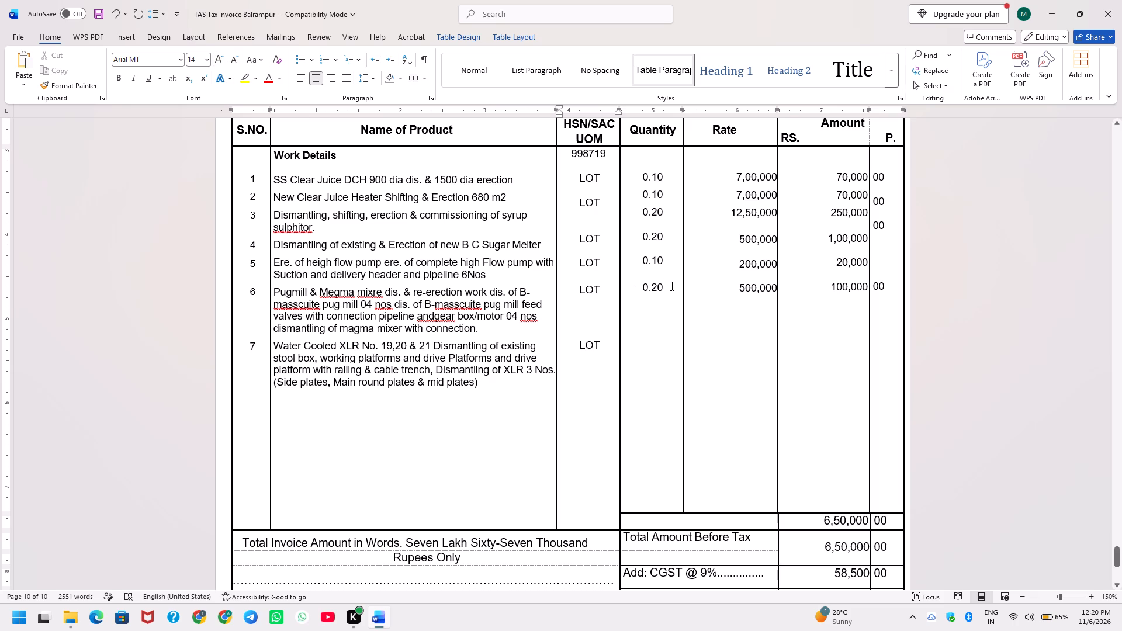
pyautogui.press('Return')
pyautogui.click(672, 286)
pyautogui.press('Return')
pyautogui.press('Return')
pyautogui.press('Return')
pyautogui.press('Return')
pyautogui.press('Return')
pyautogui.press('Return')
pyautogui.write('0.2')
pyautogui.press('0')
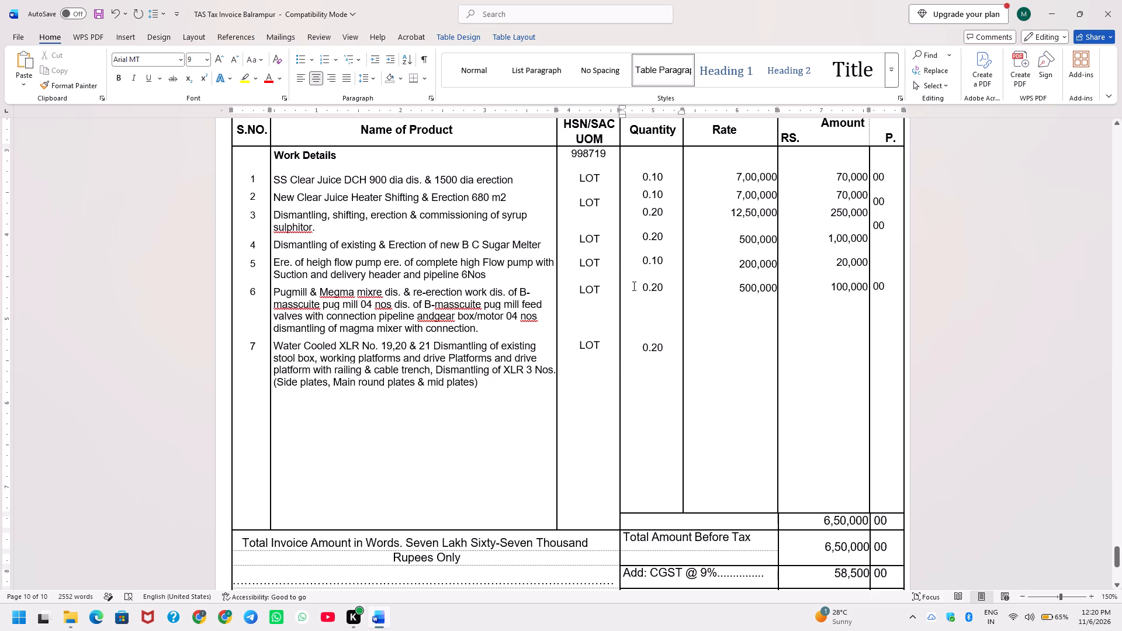
# Insert a new product line reading "B-masscuite" between the Pugmill item and the Water Cooled XLR item.
pyautogui.click(487, 332)
pyautogui.press('Return')
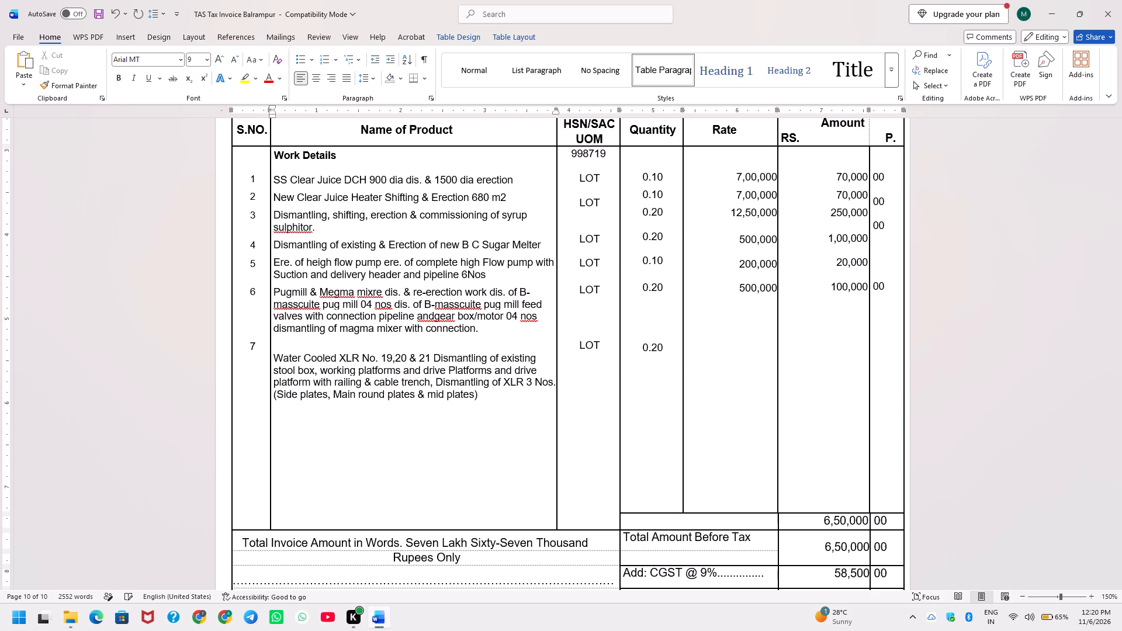
pyautogui.press('Return')
pyautogui.press('Up')
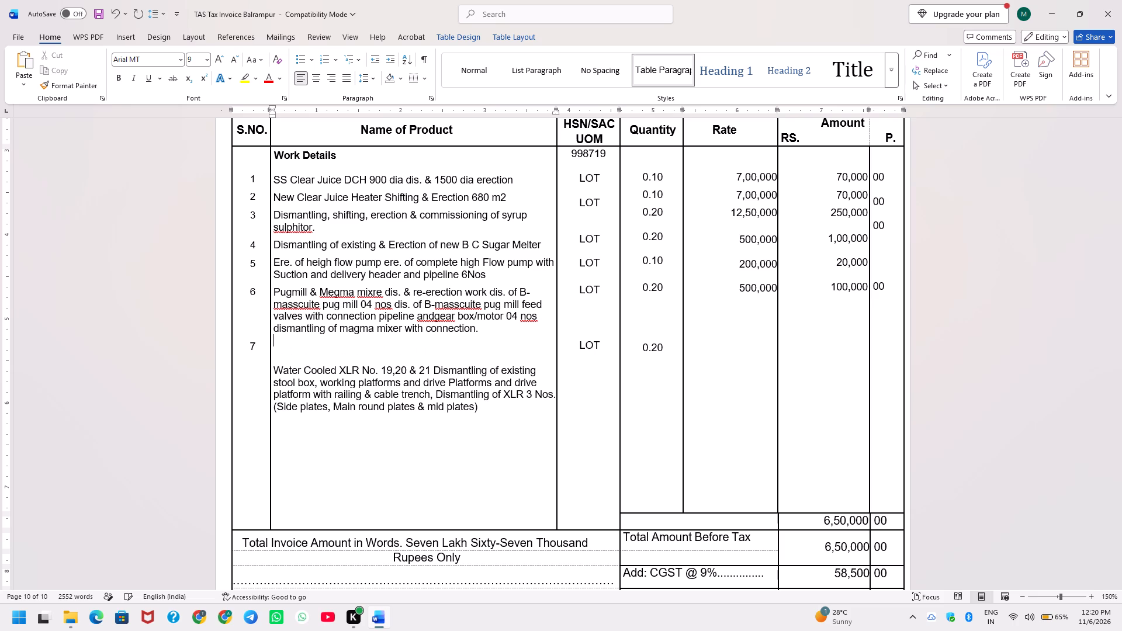
pyautogui.press('Down')
pyautogui.write('B-')
pyautogui.press('m')
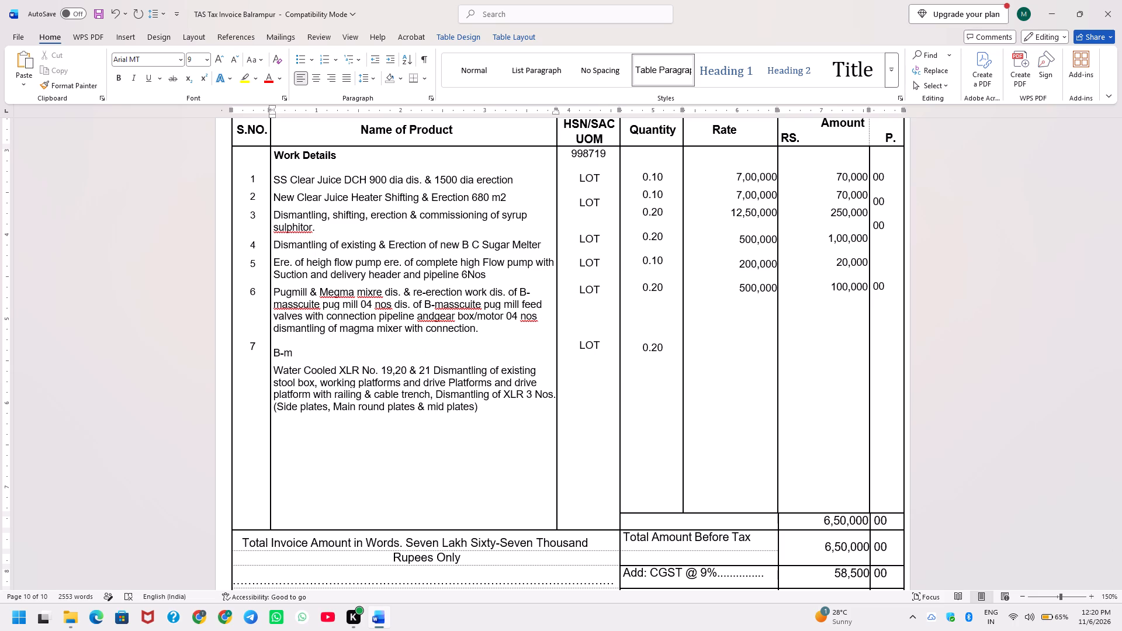
pyautogui.write('ass')
pyautogui.write('cu')
pyautogui.write('ite')
# Shrink the blank line above the B-masscuite entry to 4 pt to align it with serial number 7.
pyautogui.press('Up')
pyautogui.tripleClick(233, 61)
pyautogui.click(233, 61)
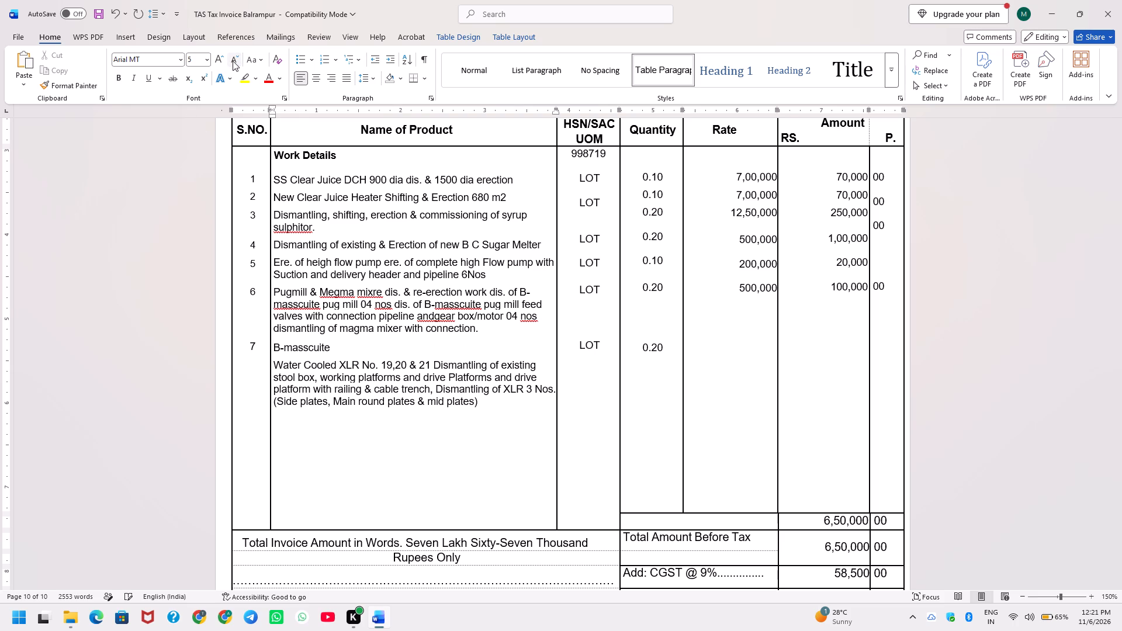
pyautogui.click(233, 61)
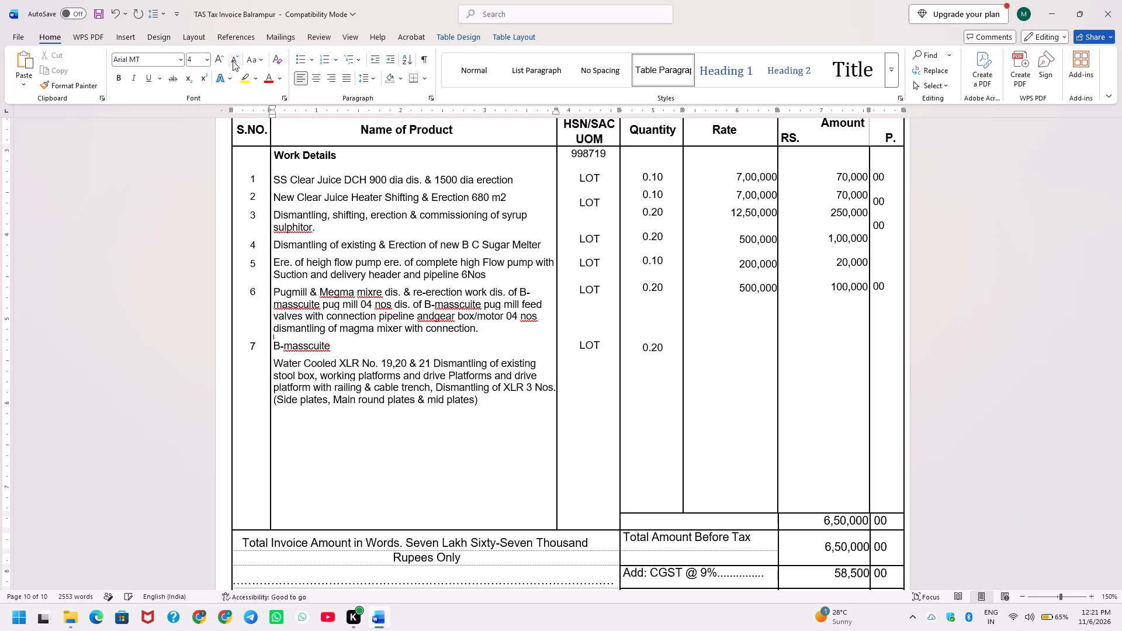
# Extend the item 7 description after "B-masscuite" with the words "gutter dis. of exiting massuite".
pyautogui.press('Down')
pyautogui.press('space')
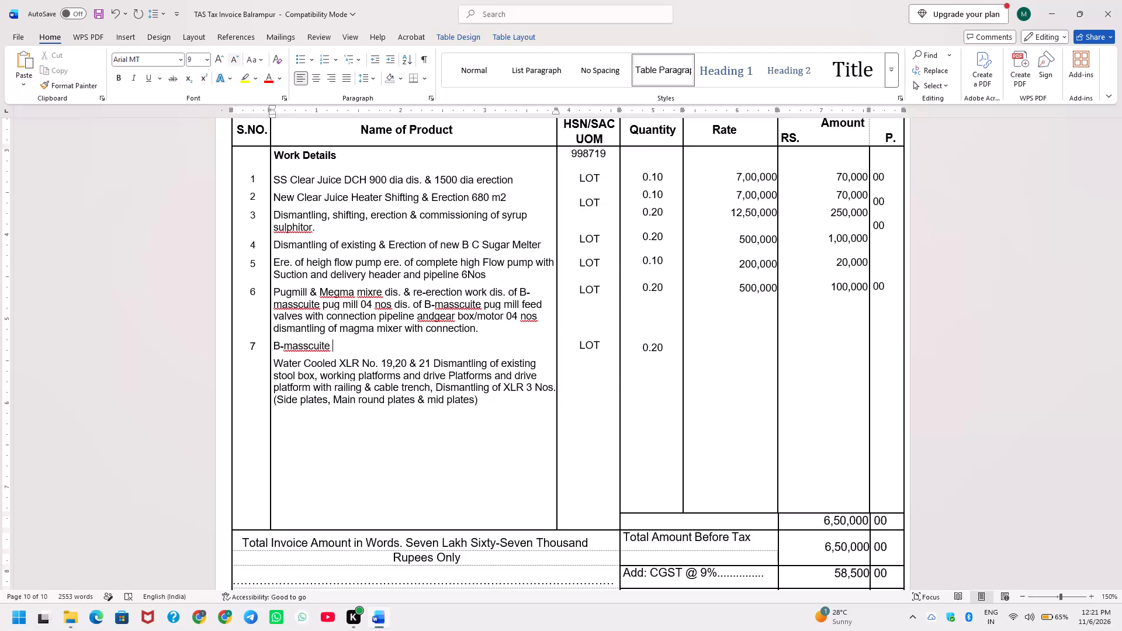
pyautogui.write('gutter')
pyautogui.press('space')
pyautogui.write('di')
pyautogui.press('s')
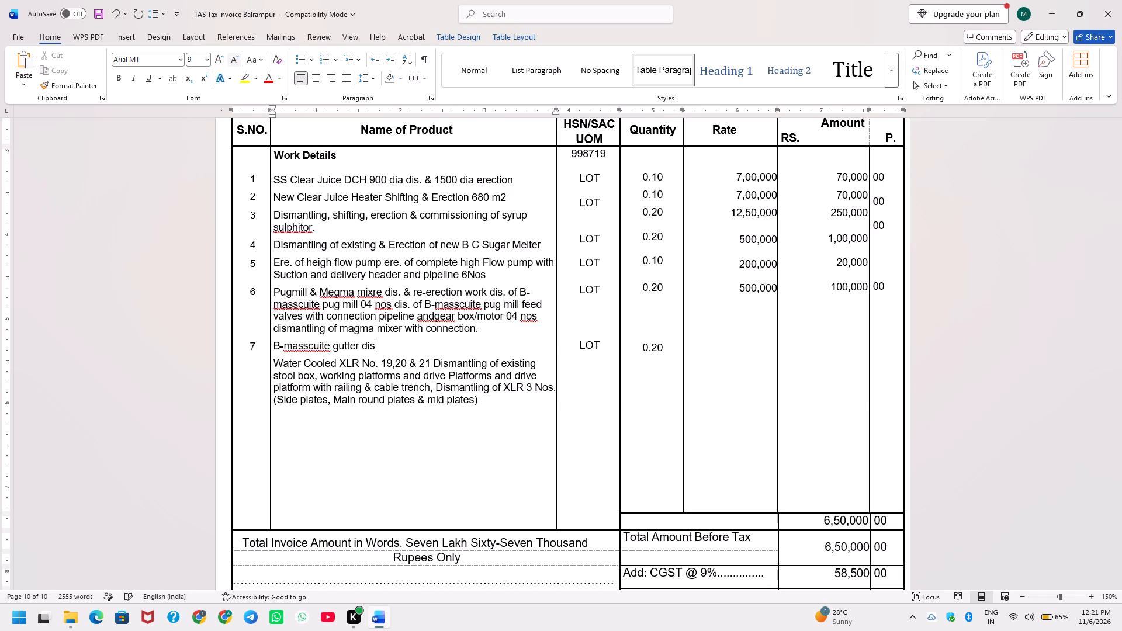
pyautogui.write('.')
pyautogui.press('space')
pyautogui.write('of ex')
pyautogui.write('iting')
pyautogui.press('space')
pyautogui.write('mass')
pyautogui.write('uite')
pyautogui.press('space')
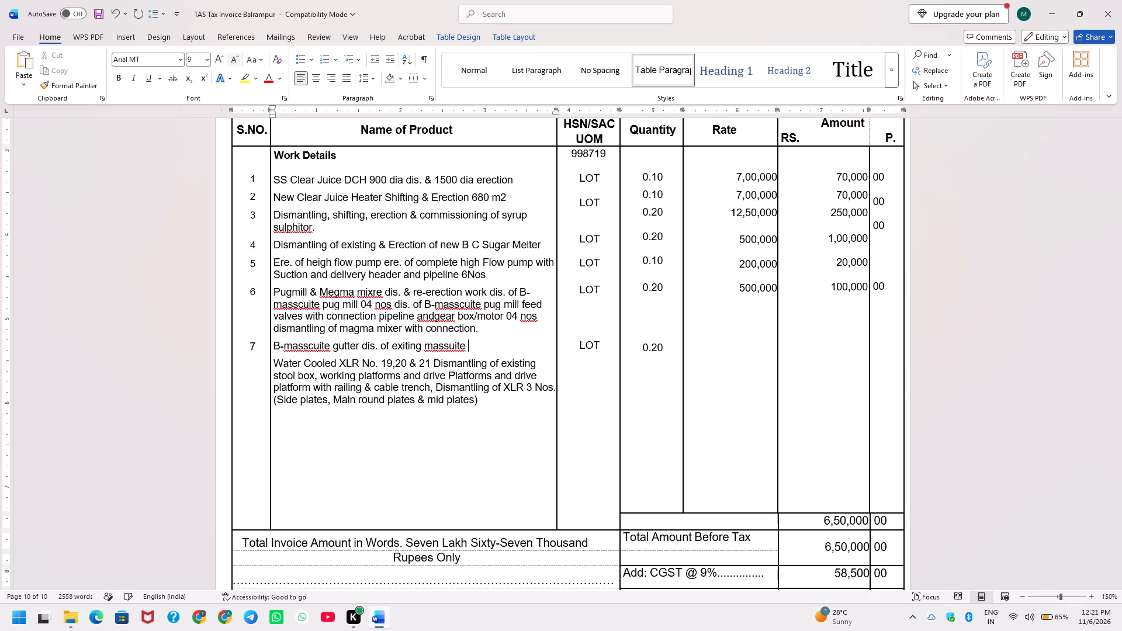
# Correct "massuite" to "masscuite" in the item 7 description and return to the end of the line.
pyautogui.press('Left')
pyautogui.press('Left')
pyautogui.press('Left')
pyautogui.press('Left')
pyautogui.press('Left')
pyautogui.press('c')
pyautogui.hotkey('ctrl', 'Right')
# Continue the item 7 description with "gutter (39mtr) dis. support".
pyautogui.write('gutter')
pyautogui.press('space')
pyautogui.write('(39mtr)')
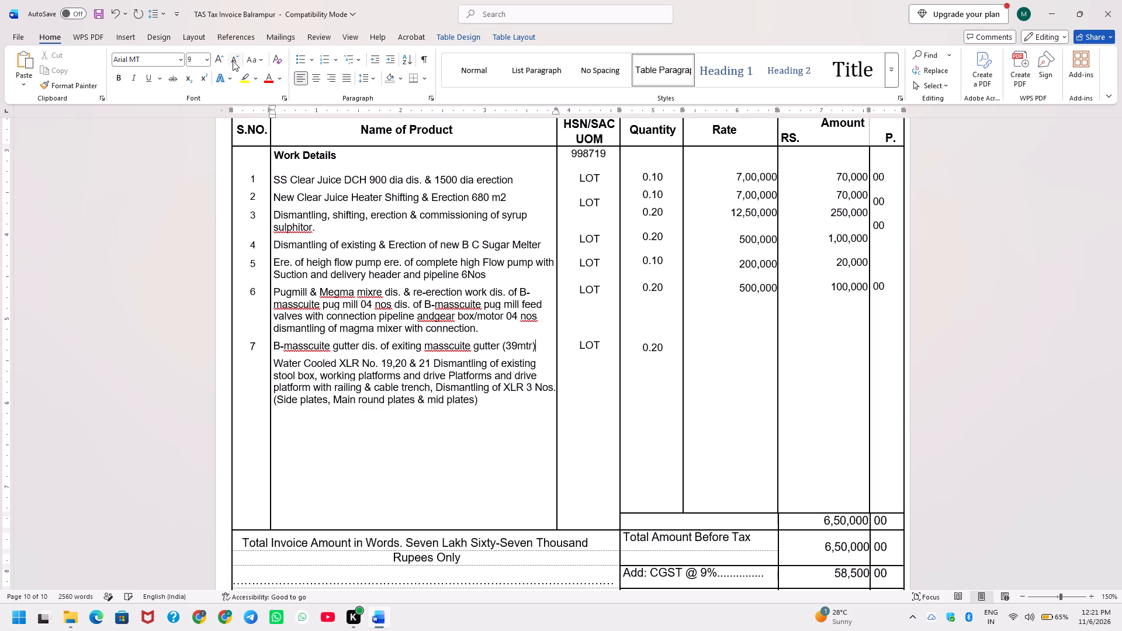
pyautogui.press('space')
pyautogui.write('dis')
pyautogui.write('.')
pyautogui.press('space')
pyautogui.write('support')
pyautogui.press('space')
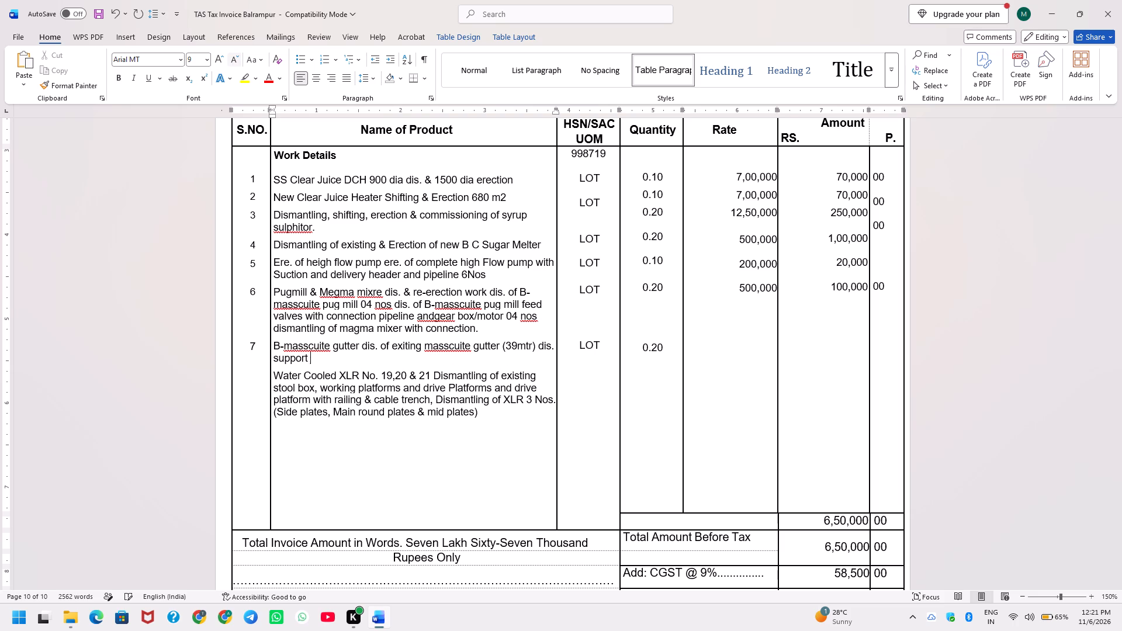
# Add ", fab. & ere. of new massciute header," directly after "support" in the item 7 description.
pyautogui.press('BackSpace')
pyautogui.write(', fab.')
pyautogui.press('space')
pyautogui.write('& erer')
pyautogui.press('Print')
pyautogui.press('BackSpace')
pyautogui.write('.')
pyautogui.press('space')
pyautogui.press('Escape')
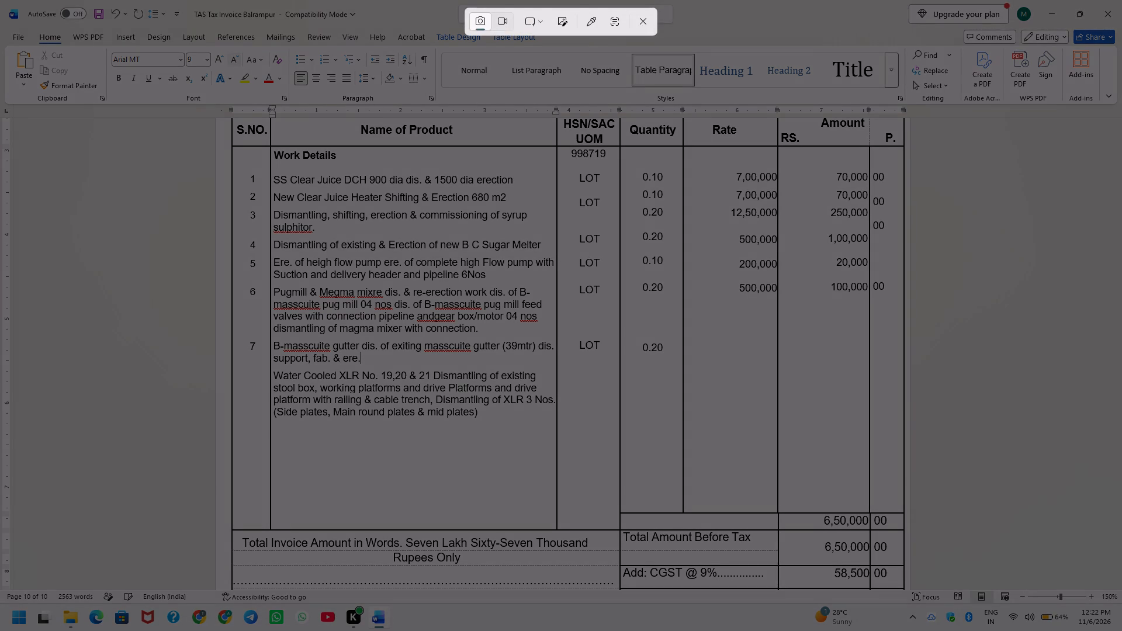
pyautogui.click(649, 15)
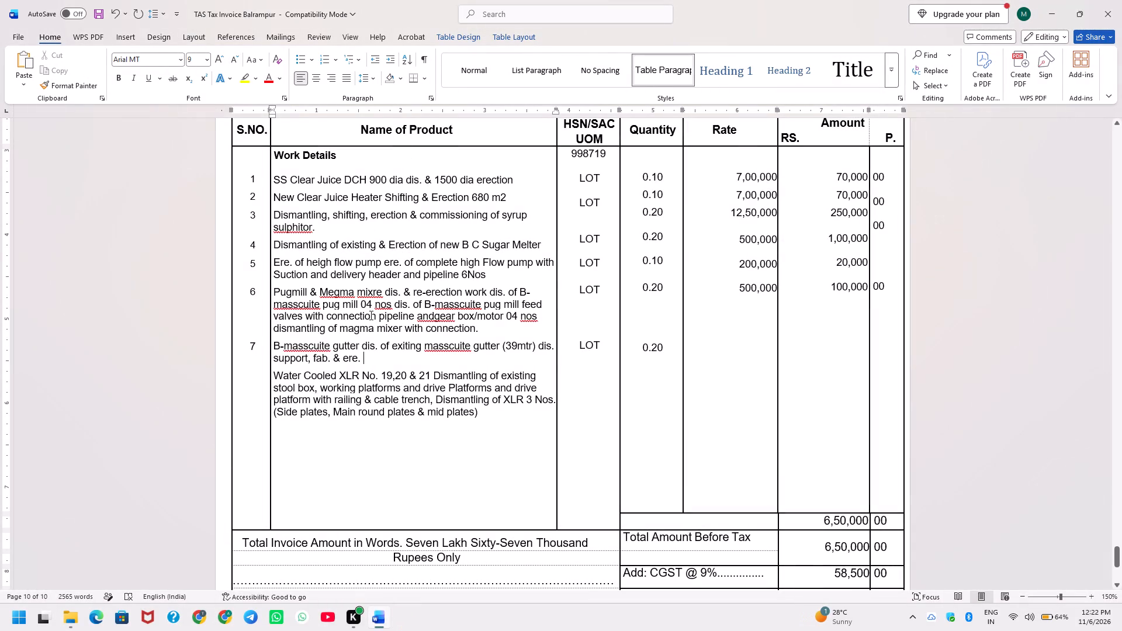
pyautogui.write('of new')
pyautogui.press('space')
pyautogui.write('mass')
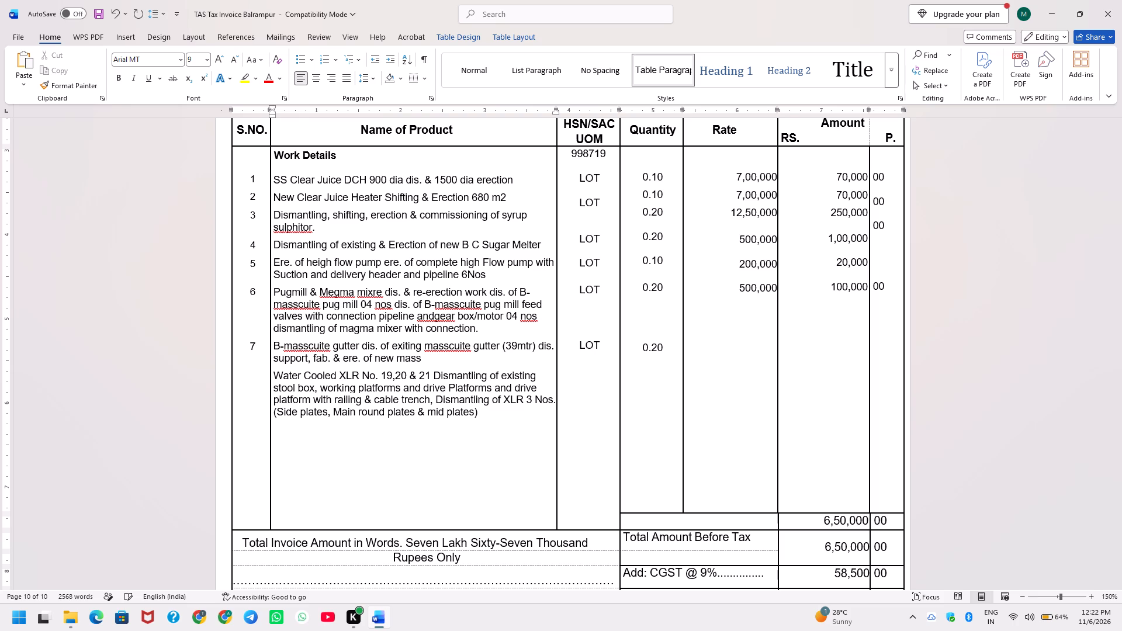
pyautogui.write('ciute')
pyautogui.press('space')
pyautogui.write('header')
pyautogui.write(',')
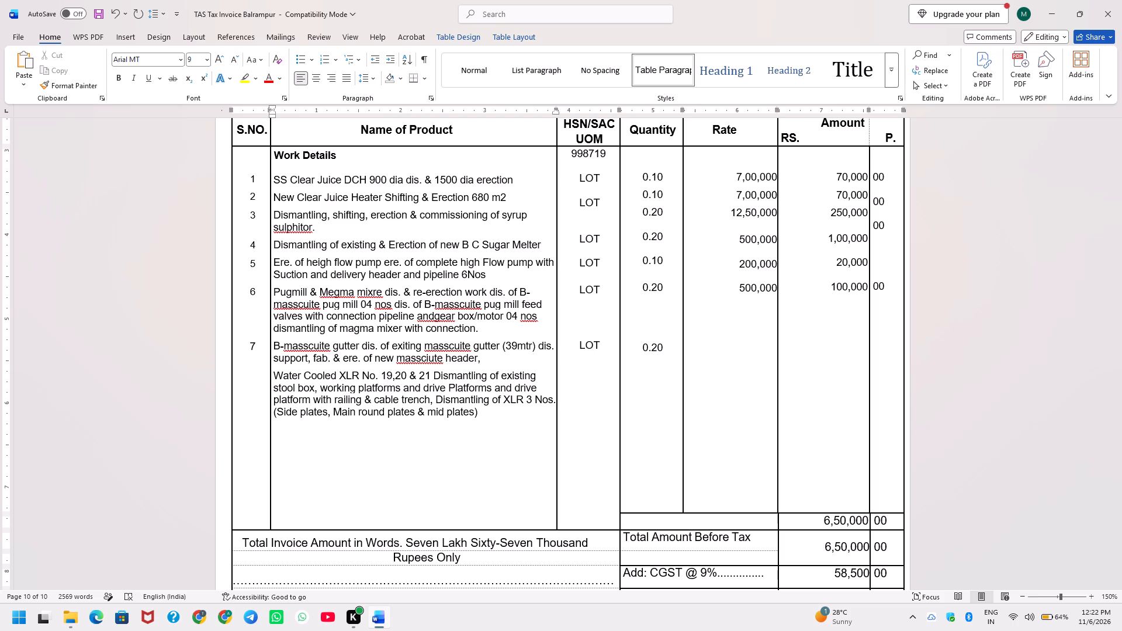
# Add "fab. & ere. of new" at the end of the item 7 description.
pyautogui.press('space')
pyautogui.write('fab. e')
pyautogui.press('BackSpace')
pyautogui.write('& ere')
pyautogui.write('.')
pyautogui.press('space')
pyautogui.write('of new')
pyautogui.press('space')
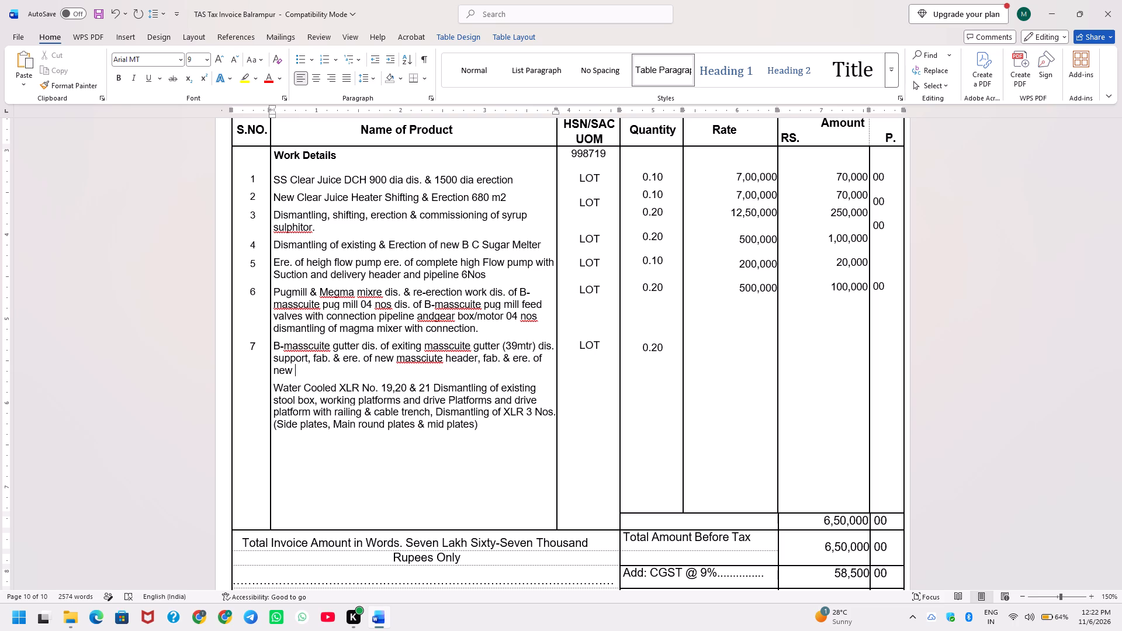
# Copy the words "massciute header" from the second line of item 7 to the end of its description.
pyautogui.press('Left')
pyautogui.press('Up')
pyautogui.hotkey('ctrl', 'Right')
pyautogui.hotkey('ctrl', 'Right')
pyautogui.hotkey('ctrl', 'Right')
pyautogui.hotkey('ctrl', 'Right')
pyautogui.hotkey('ctrl', 'Right')
pyautogui.hotkey('ctrl', 'Right')
pyautogui.hotkey('ctrl', 'Right')
pyautogui.hotkey('ctrl', 'Right')
pyautogui.hotkey('ctrl', 'Right')
pyautogui.hotkey('ctrl', 'shift', 'Right')
pyautogui.hotkey('ctrl', 'shift', 'Right')
pyautogui.hotkey('ctrl', 'c')
pyautogui.press('Down')
pyautogui.hotkey('ctrl', 'v')
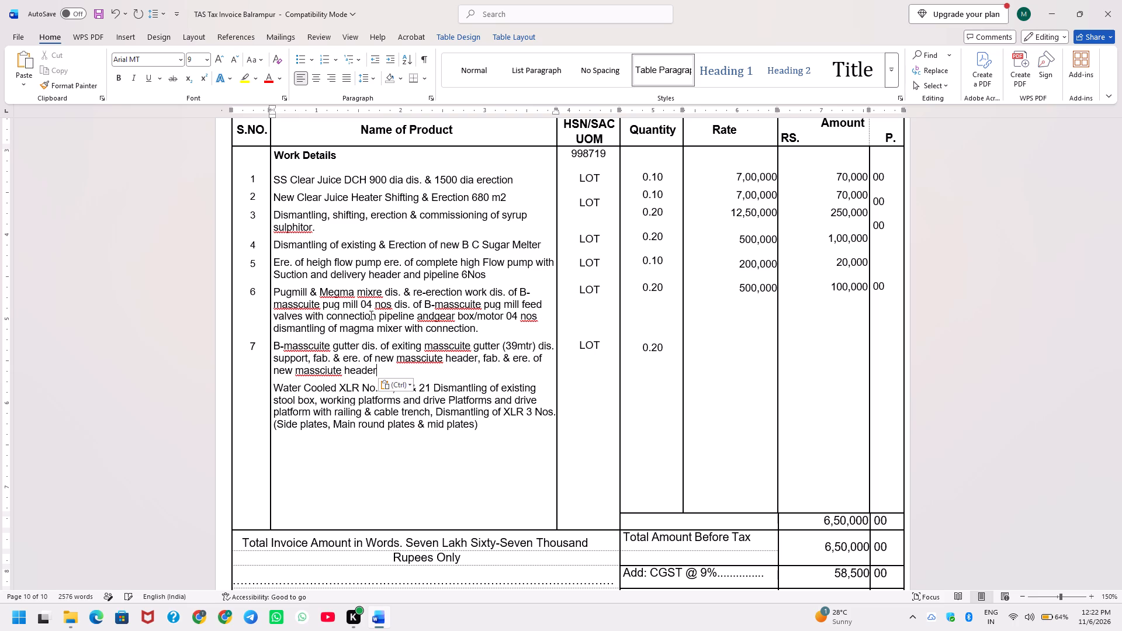
# Continue the item 7 description with "column, support & platform with railing".
pyautogui.press('space')
pyautogui.write('column')
pyautogui.write(', suppory')
pyautogui.press('BackSpace')
pyautogui.press('t')
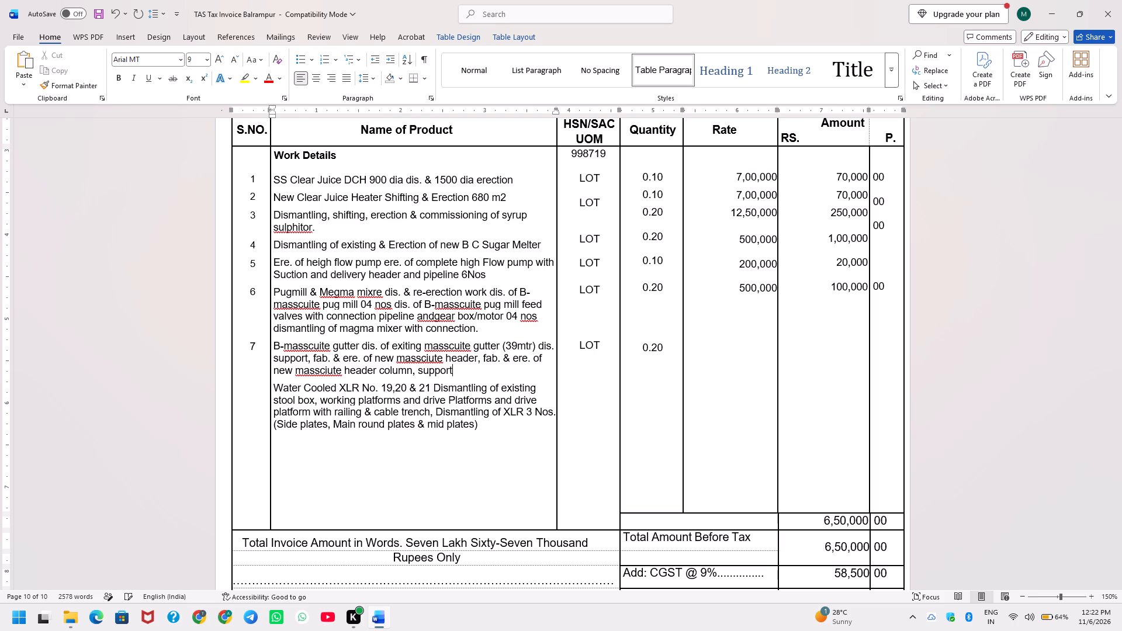
pyautogui.press('space')
pyautogui.write('& platform')
pyautogui.press('space')
pyautogui.write('with ra')
pyautogui.write('iling')
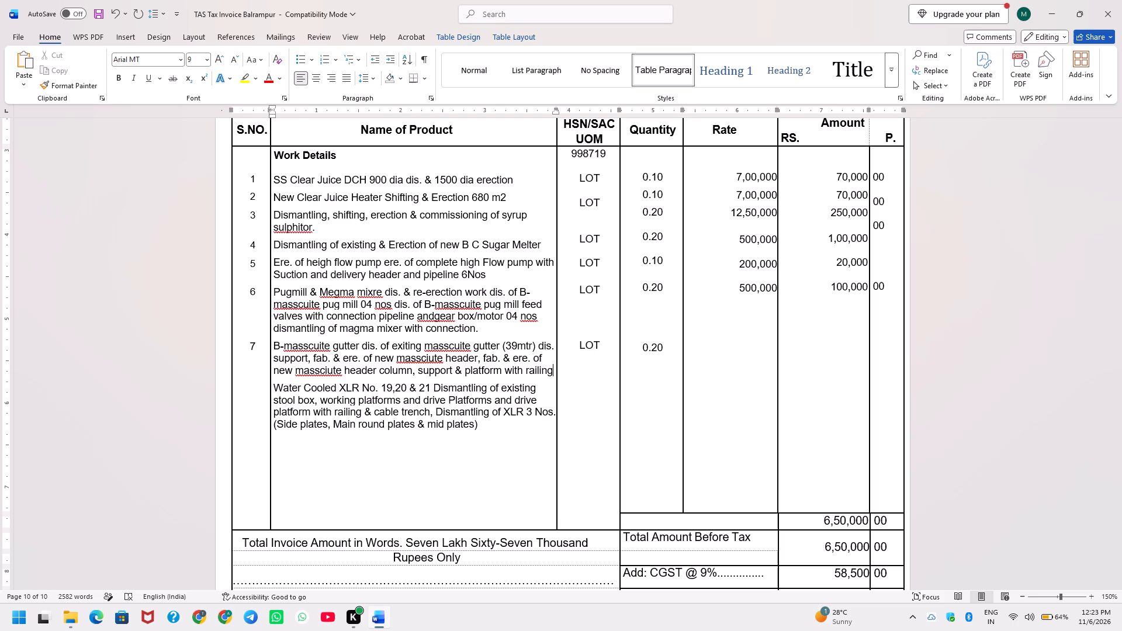
# End the item 7 description with a period and reduce the blank line below it to 4 pt.
pyautogui.press('.')
pyautogui.press('Down')
pyautogui.press('Return')
pyautogui.press('BackSpace')
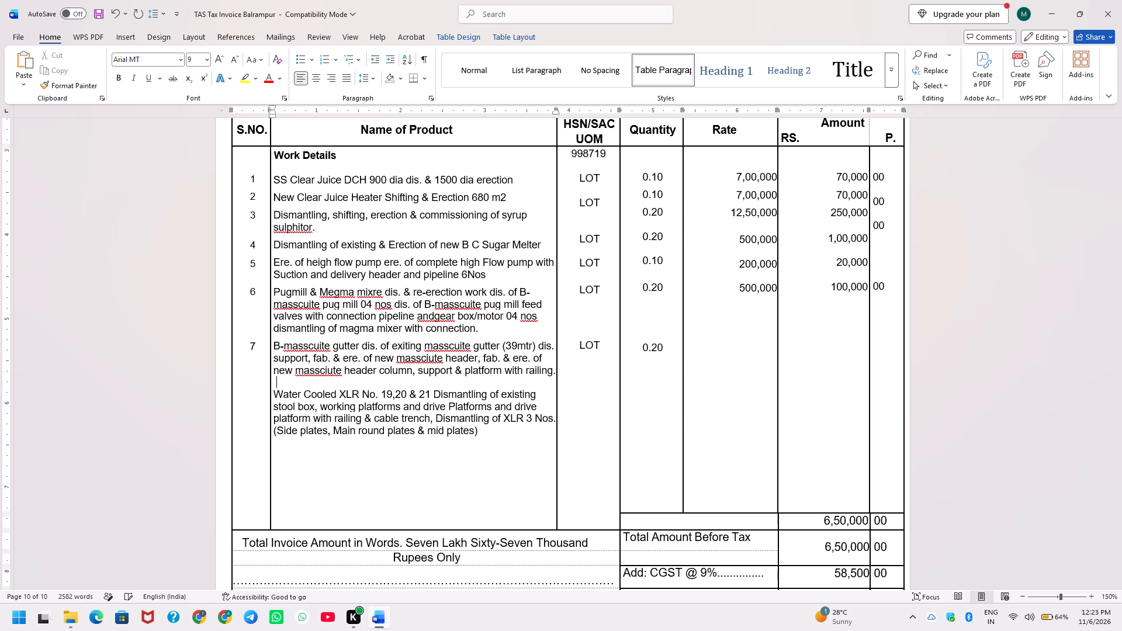
pyautogui.tripleClick(233, 61)
pyautogui.doubleClick(233, 61)
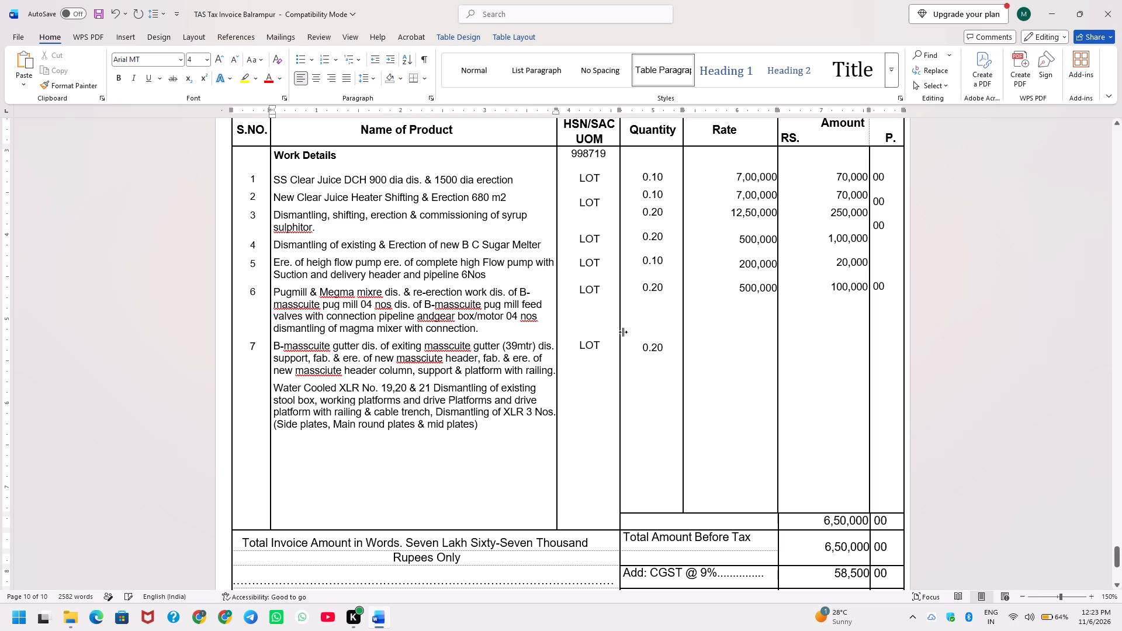
# Reduce the blank line above item 7's quantity to 6 pt to align the quantity with its row.
pyautogui.click(643, 334)
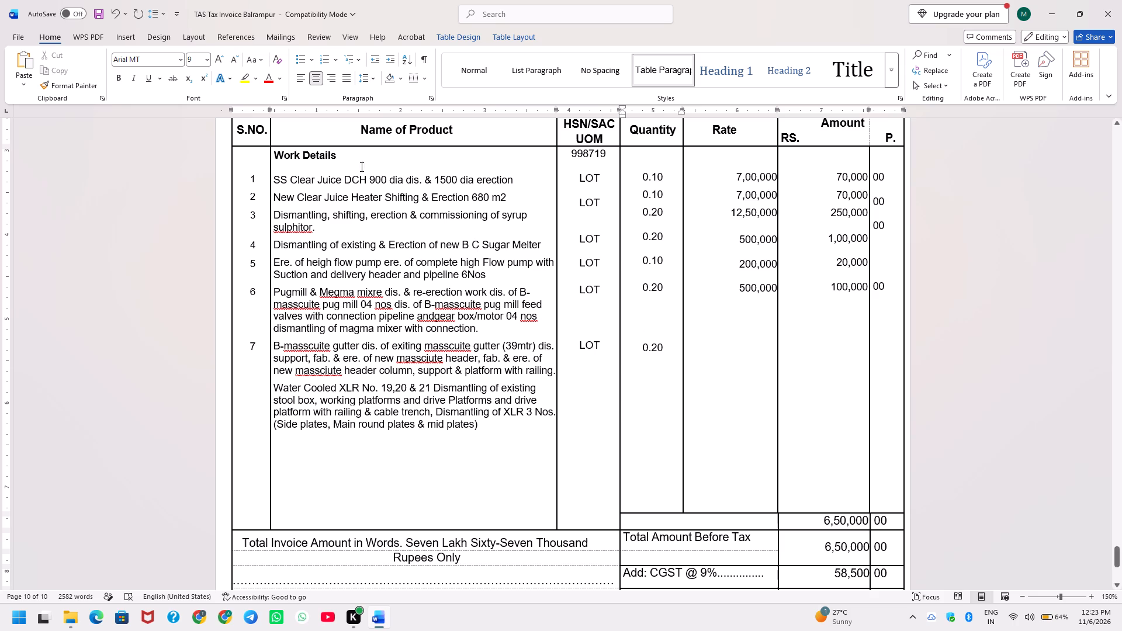
pyautogui.tripleClick(236, 60)
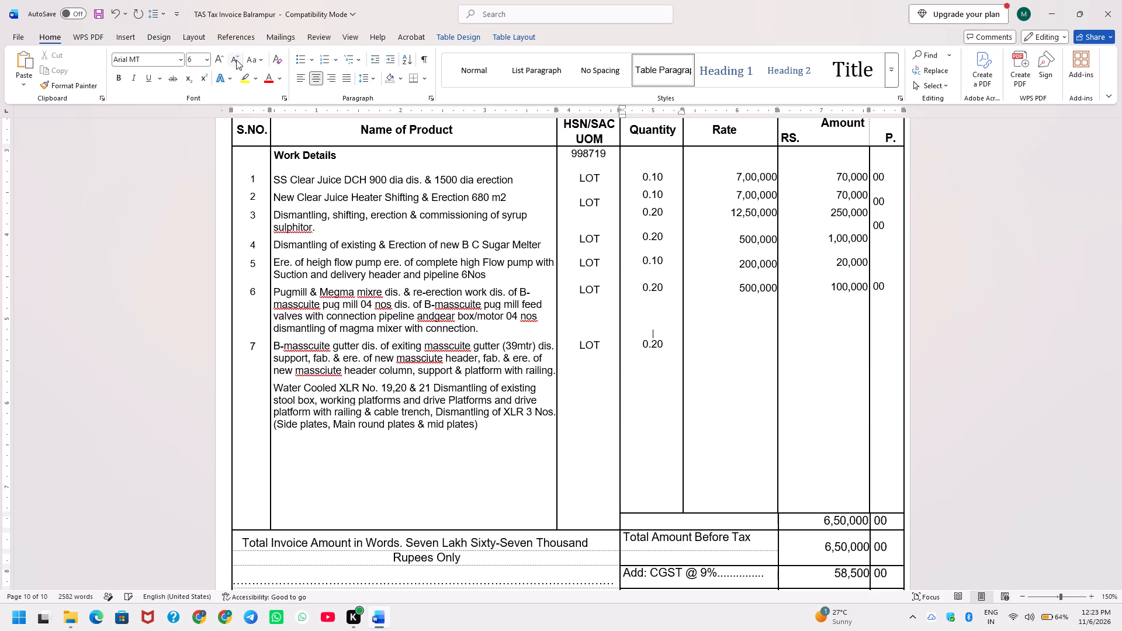
# Enter 100,000 as item 7's rate, reducing the blank line above it to 7 pt to align it with the row.
pyautogui.click(775, 292)
pyautogui.press('Return')
pyautogui.press('Return')
pyautogui.press('Return')
pyautogui.press('Return')
pyautogui.press('Return')
pyautogui.press('1')
pyautogui.write('00,000')
pyautogui.press('Up')
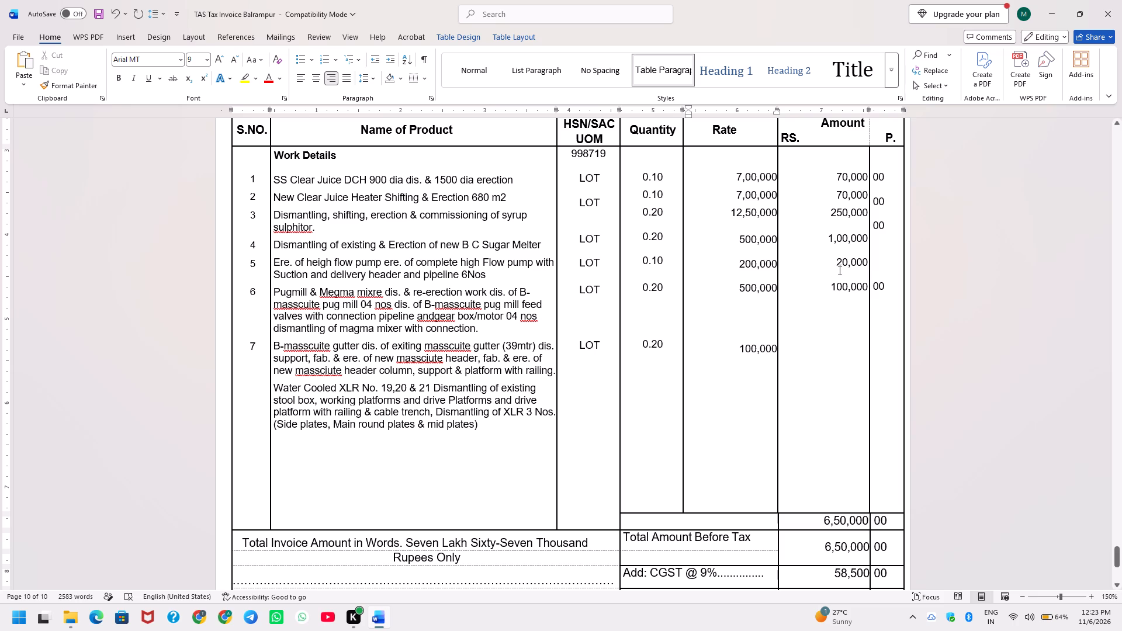
pyautogui.click(230, 63)
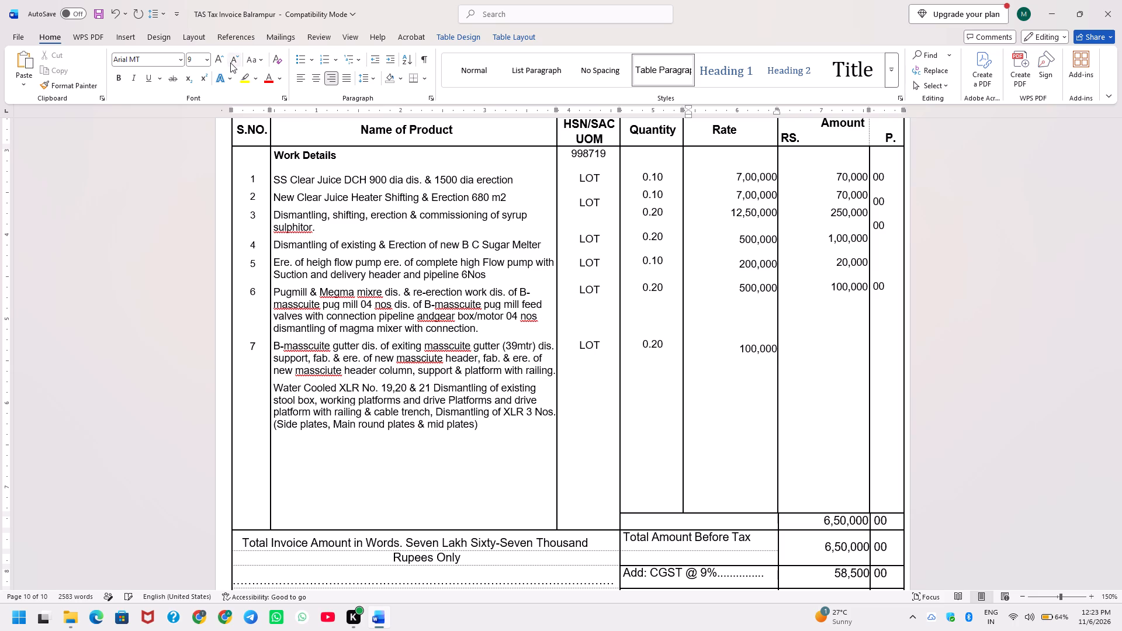
pyautogui.click(230, 63)
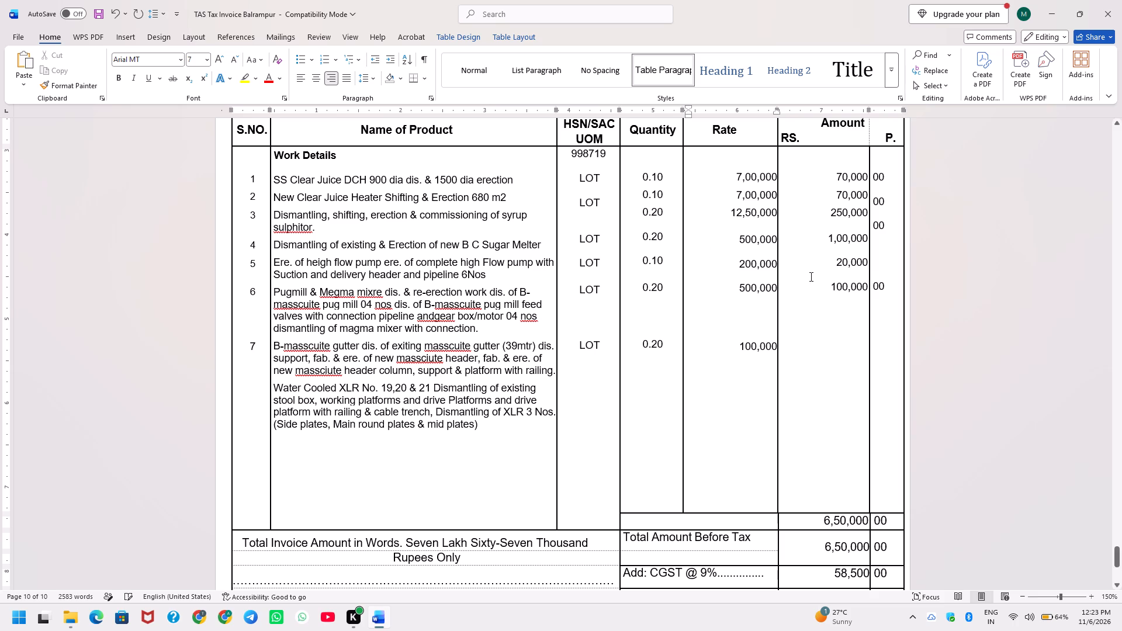
# Enter 100,000 as item 7's amount, spaced down to align with its row.
pyautogui.click(863, 285)
pyautogui.press('Right')
pyautogui.press('Return')
pyautogui.press('Return')
pyautogui.press('Return')
pyautogui.press('Return')
pyautogui.press('Return')
pyautogui.write('100')
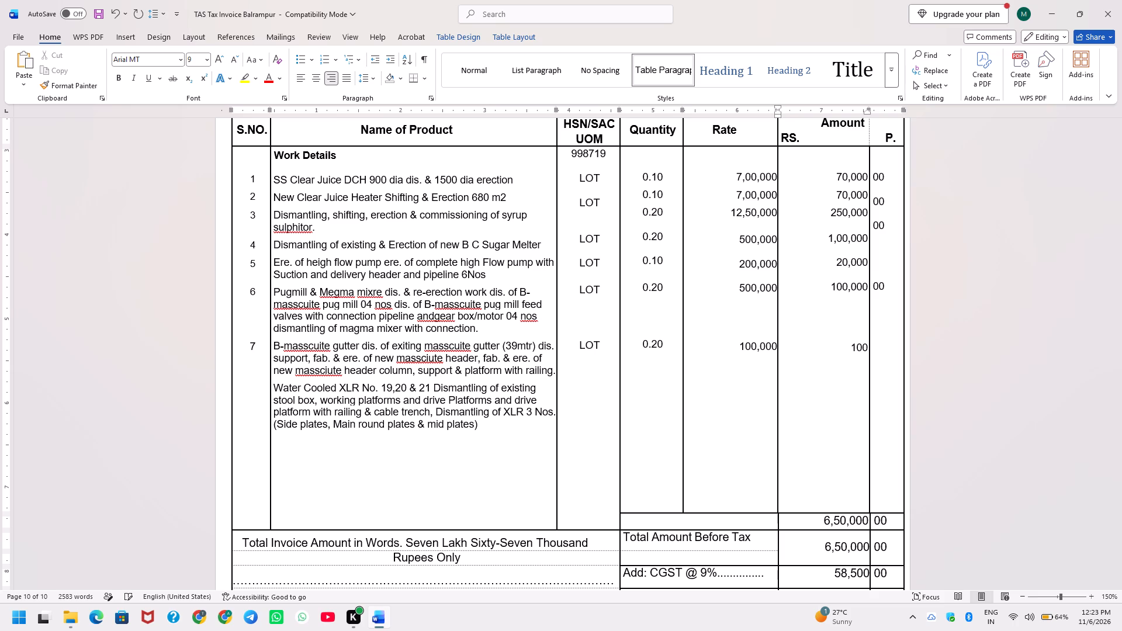
pyautogui.write(',000')
# Set item 7's rate to 500,000.
pyautogui.click(740, 348)
pyautogui.hotkey('shift', 'Right')
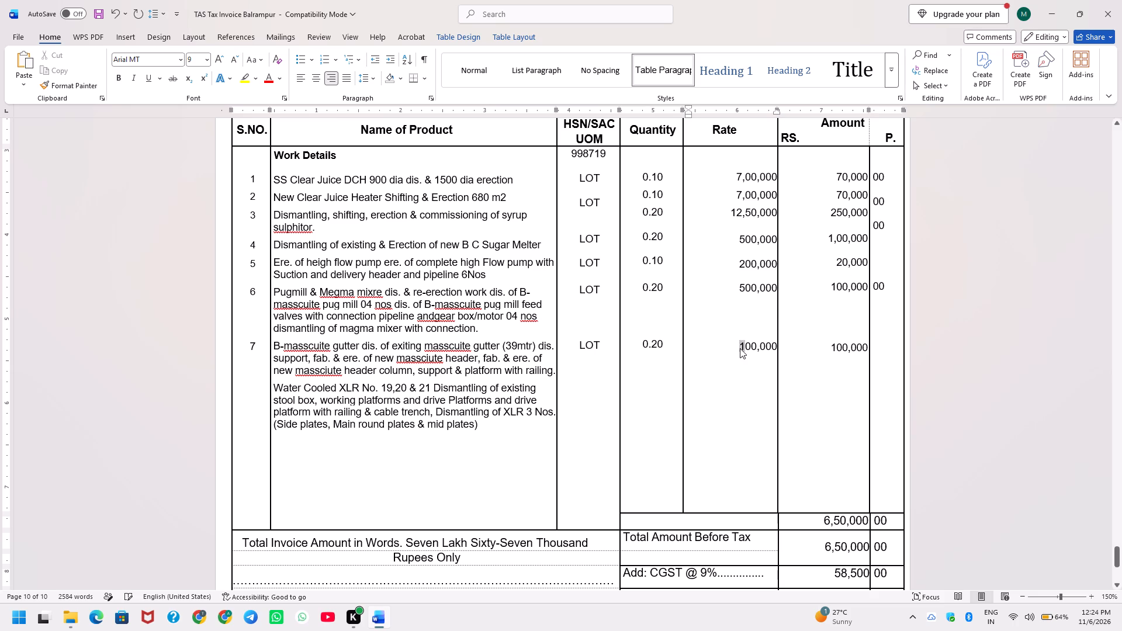
pyautogui.press('5')
# Add serial number 8 beside the Water Cooled XLR description, aligning it with a 4 pt blank line above.
pyautogui.click(259, 347)
pyautogui.press('Return')
pyautogui.press('Return')
pyautogui.press('Return')
pyautogui.press('Return')
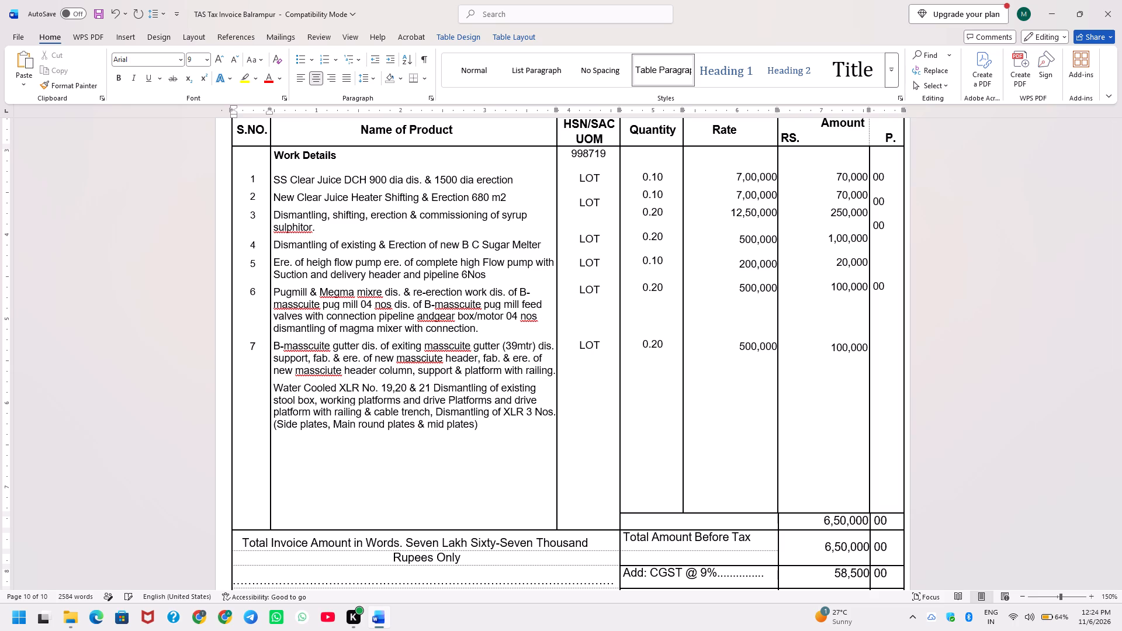
pyautogui.press('8')
pyautogui.press('Up')
pyautogui.tripleClick(235, 58)
pyautogui.click(235, 58)
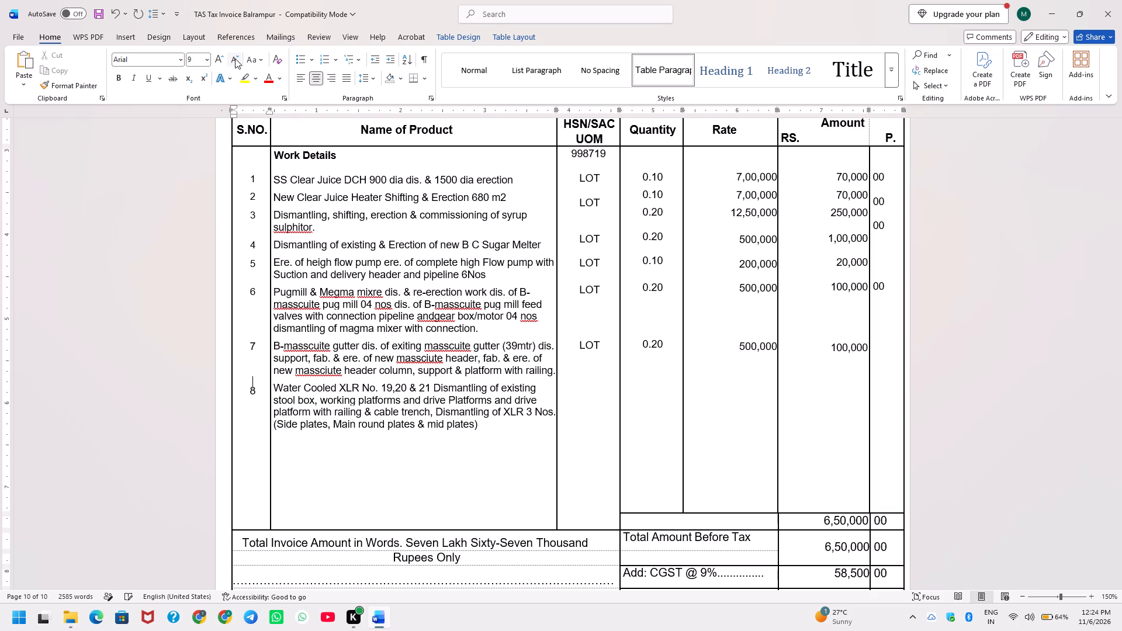
pyautogui.click(235, 58)
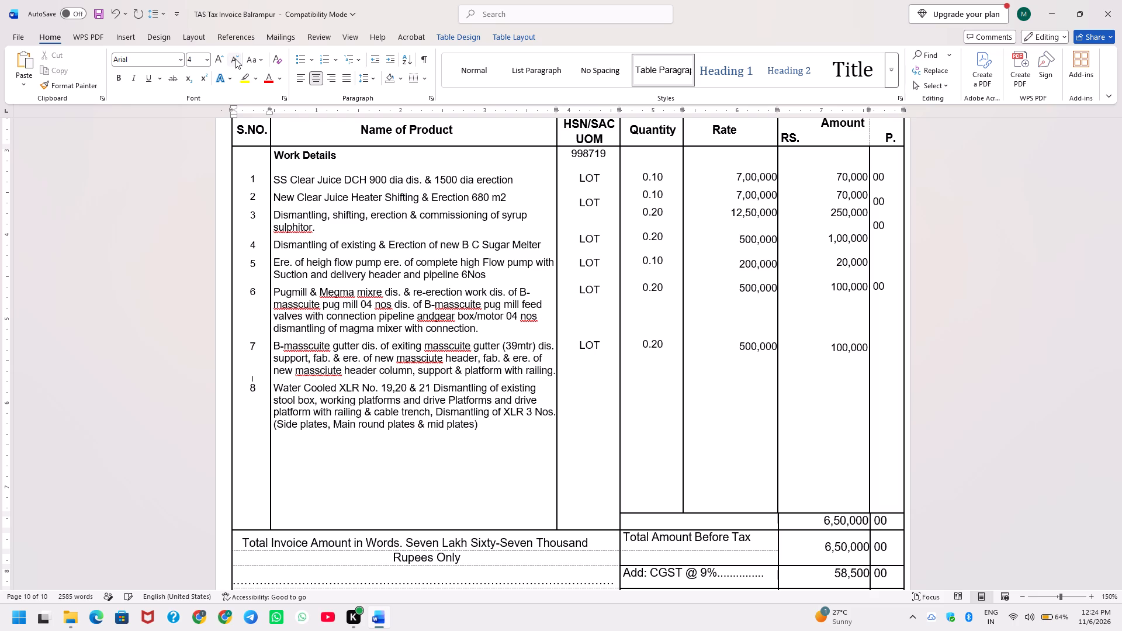
pyautogui.click(235, 58)
pyautogui.click(220, 60)
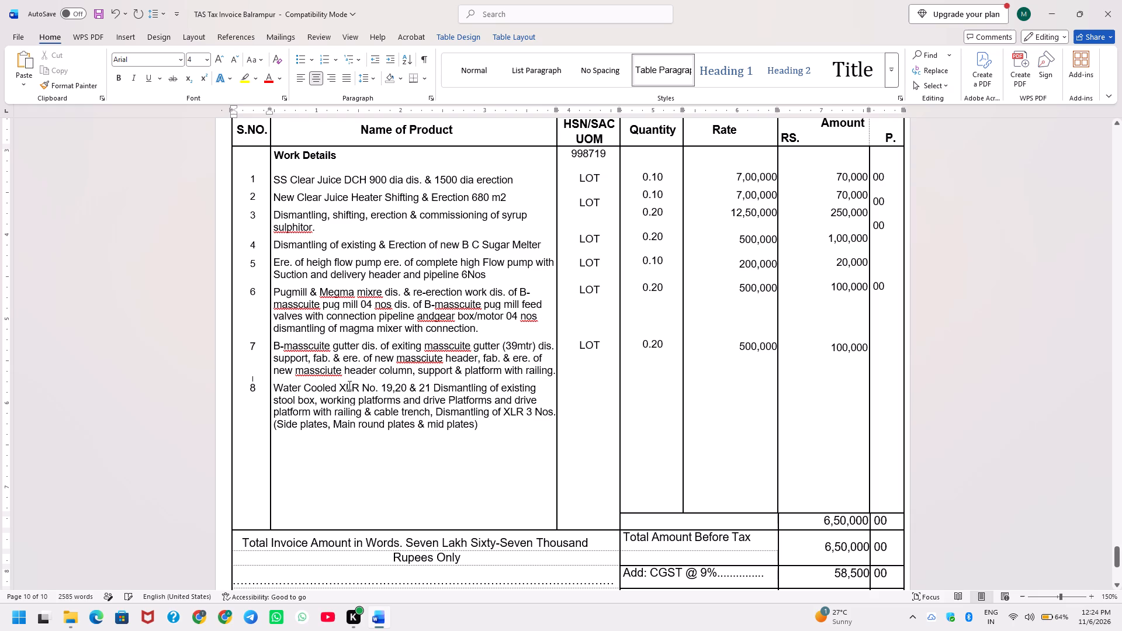
# Add a reduced-size blank line and a new text line below the item 8 description.
pyautogui.click(491, 430)
pyautogui.press('Return')
pyautogui.press('Return')
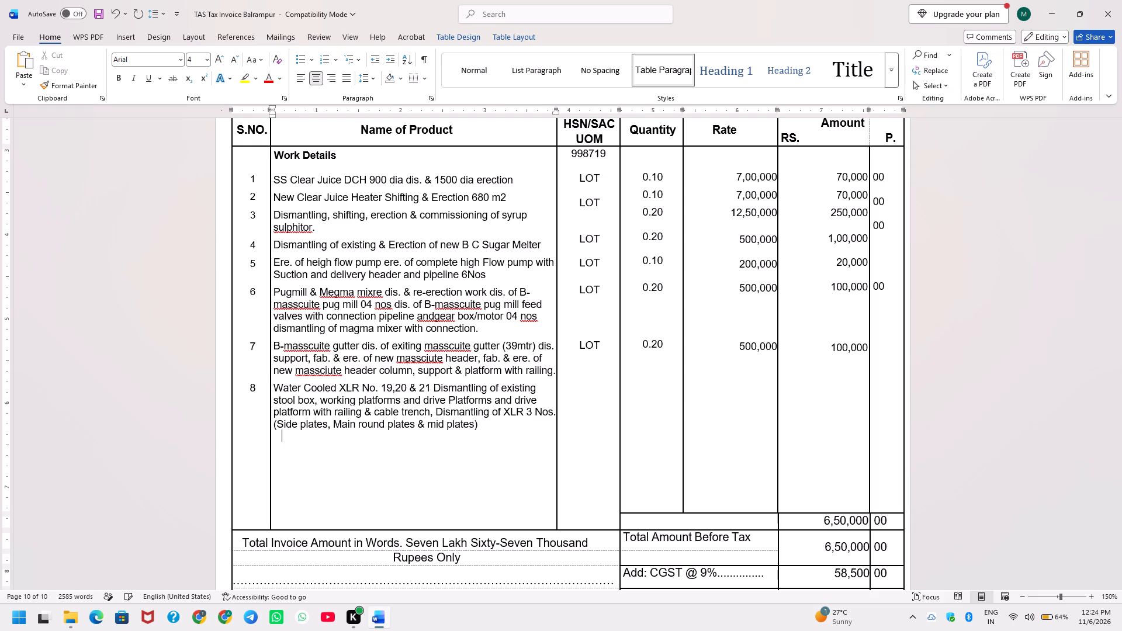
pyautogui.press('Up')
pyautogui.tripleClick(237, 60)
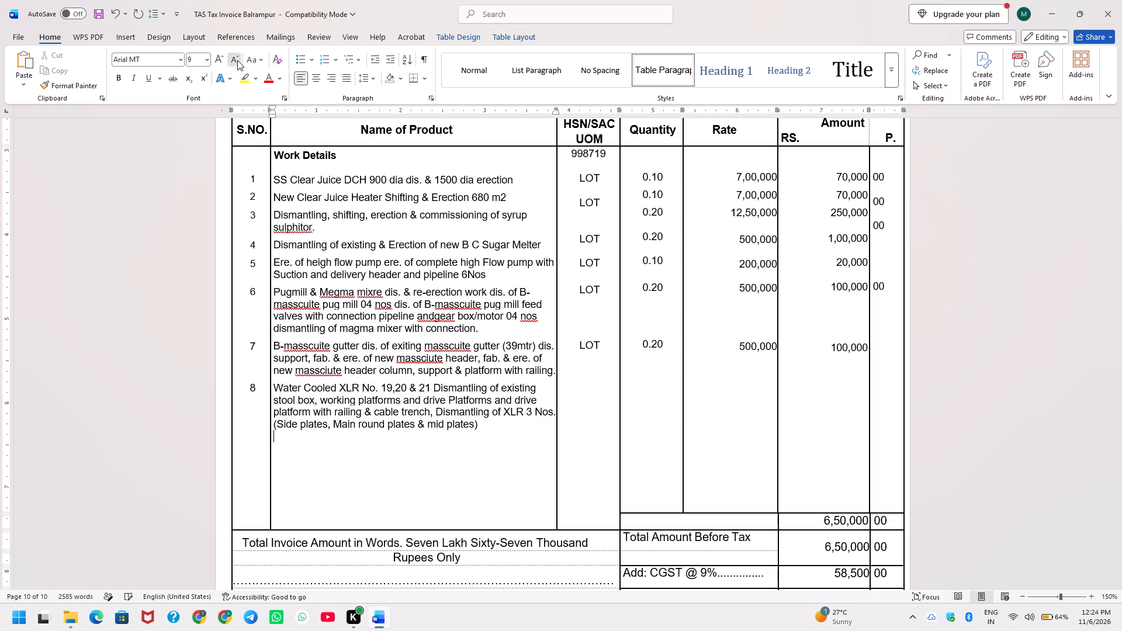
pyautogui.click(237, 60)
pyautogui.click(237, 60)
pyautogui.press('Down')
# Start the new item description below item 8 with "Structure Strenghthening".
pyautogui.write('Stru')
pyautogui.write('cture')
pyautogui.press('space')
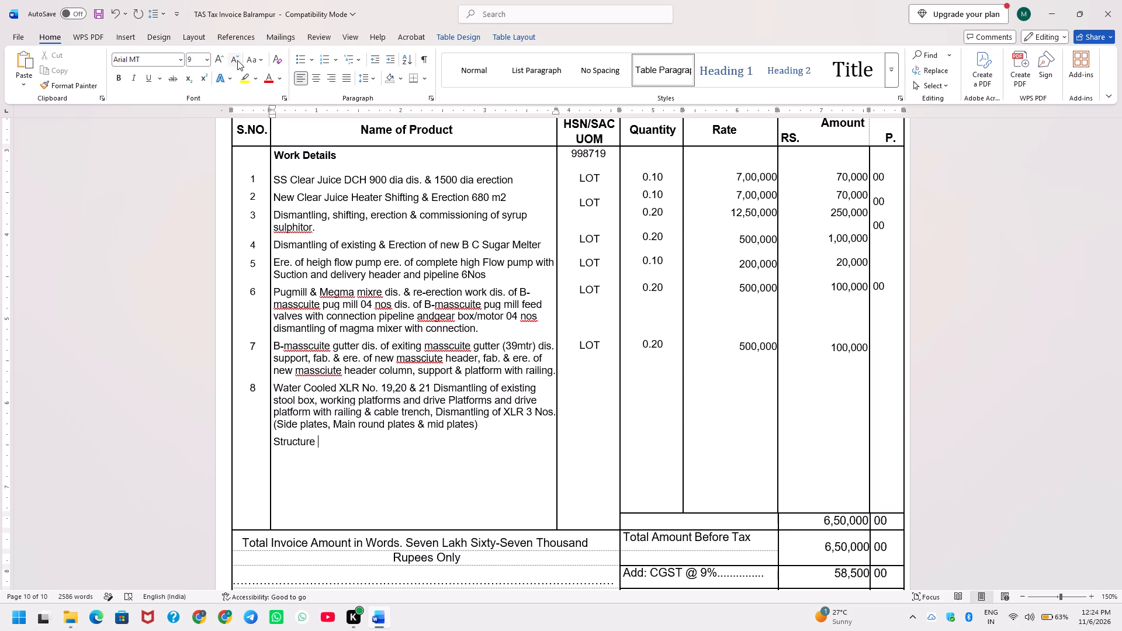
pyautogui.write('Stre')
pyautogui.write('ngh')
pyautogui.press('t')
pyautogui.write('hening')
pyautogui.press('space')
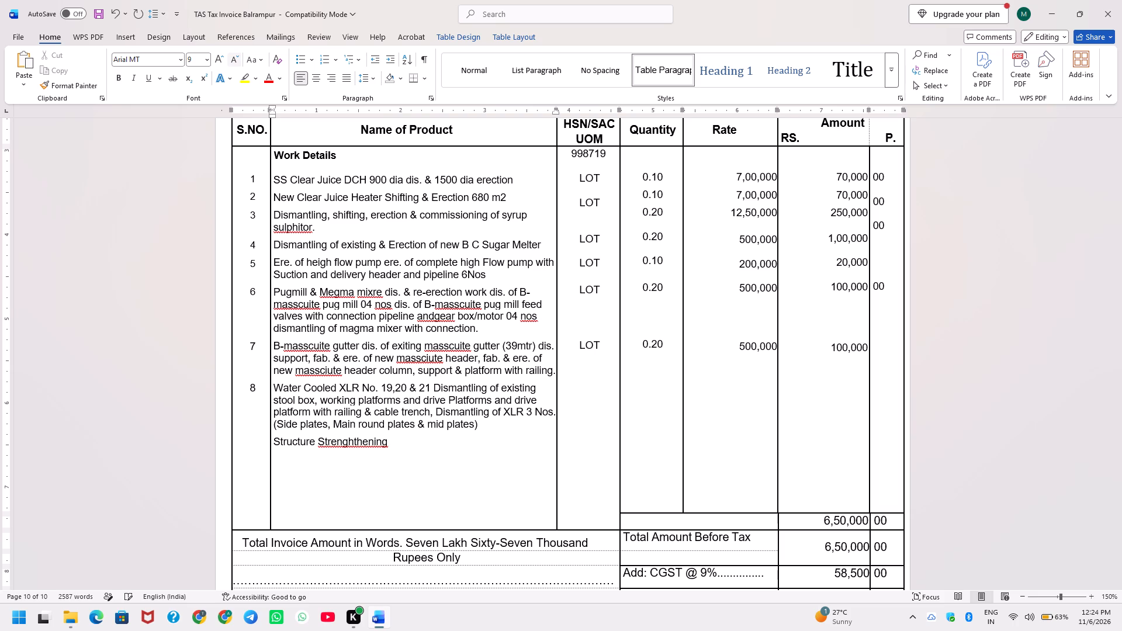
# Correct the spelling of "Strengthening" in the new description line below item 8.
pyautogui.rightClick(363, 444)
pyautogui.click(367, 212)
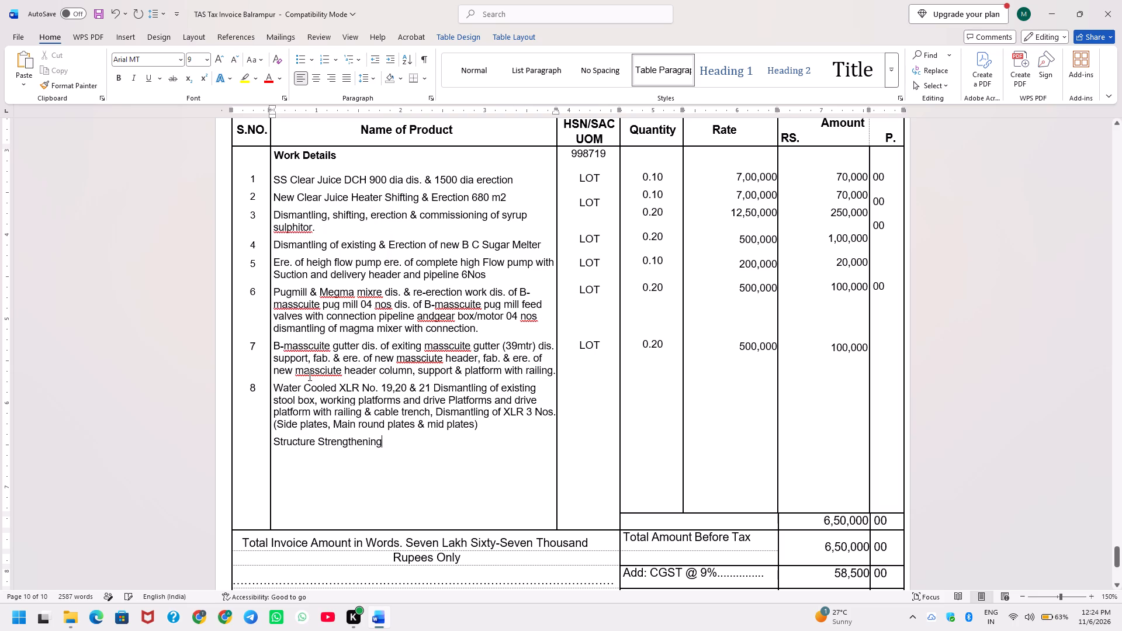
# Correct the spelling to "massecuite" before "header column" and at both places in the first line of item 7's description.
pyautogui.rightClick(314, 374)
pyautogui.click(298, 126)
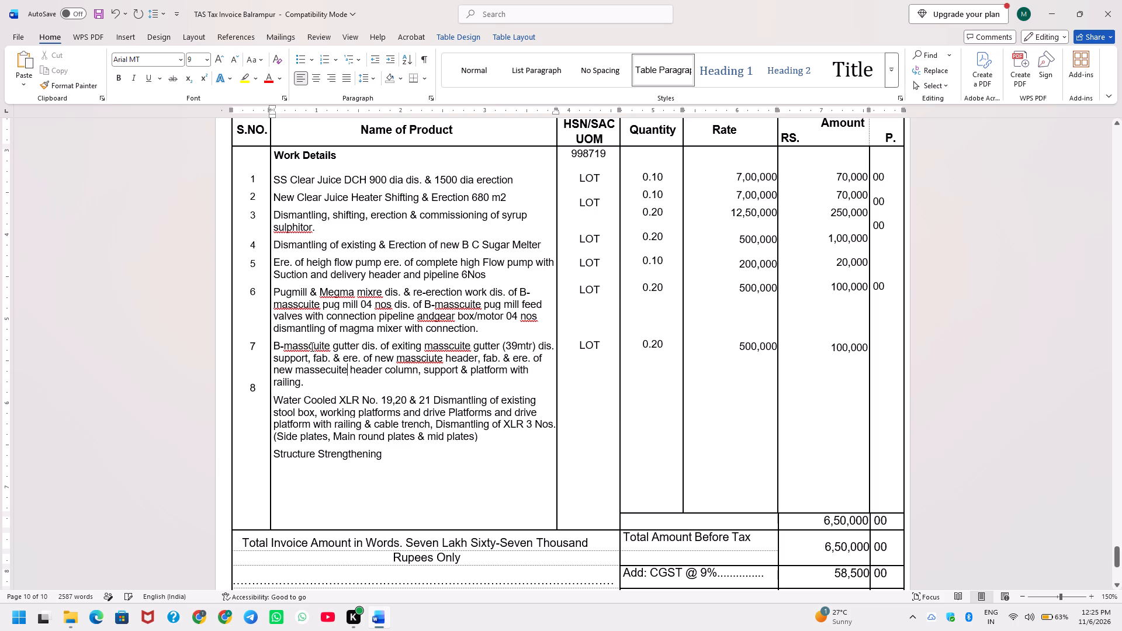
pyautogui.click(311, 347)
pyautogui.press('Left')
pyautogui.press('e')
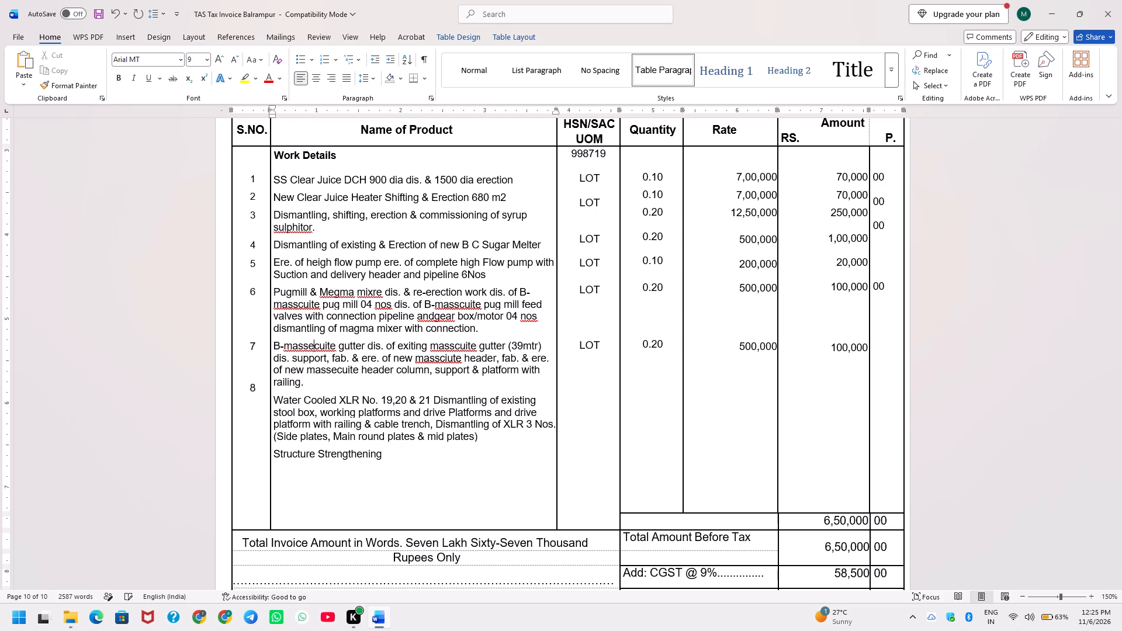
pyautogui.click(447, 345)
pyautogui.press('Right')
pyautogui.press('e')
# Insert the missing "e" after "mass" in the misspelled word before "header, fab." in item 7's description.
pyautogui.press('Down')
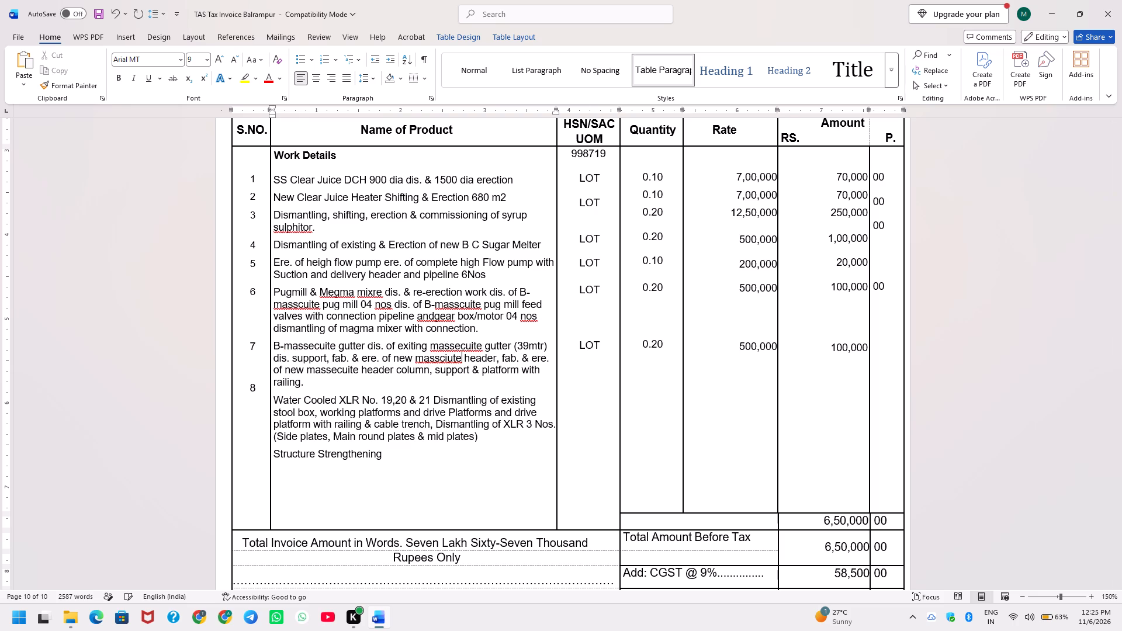
pyautogui.press('Left')
pyautogui.press('Left')
pyautogui.press('Left')
pyautogui.press('Left')
pyautogui.press('Left')
pyautogui.press('3')
pyautogui.press('BackSpace')
pyautogui.press('e')
# Correct the spelling to "massecuite" before "pug mill feed valves" in item 6's description.
pyautogui.press('Up')
pyautogui.press('Up')
pyautogui.press('Up')
pyautogui.press('Up')
pyautogui.press('Up')
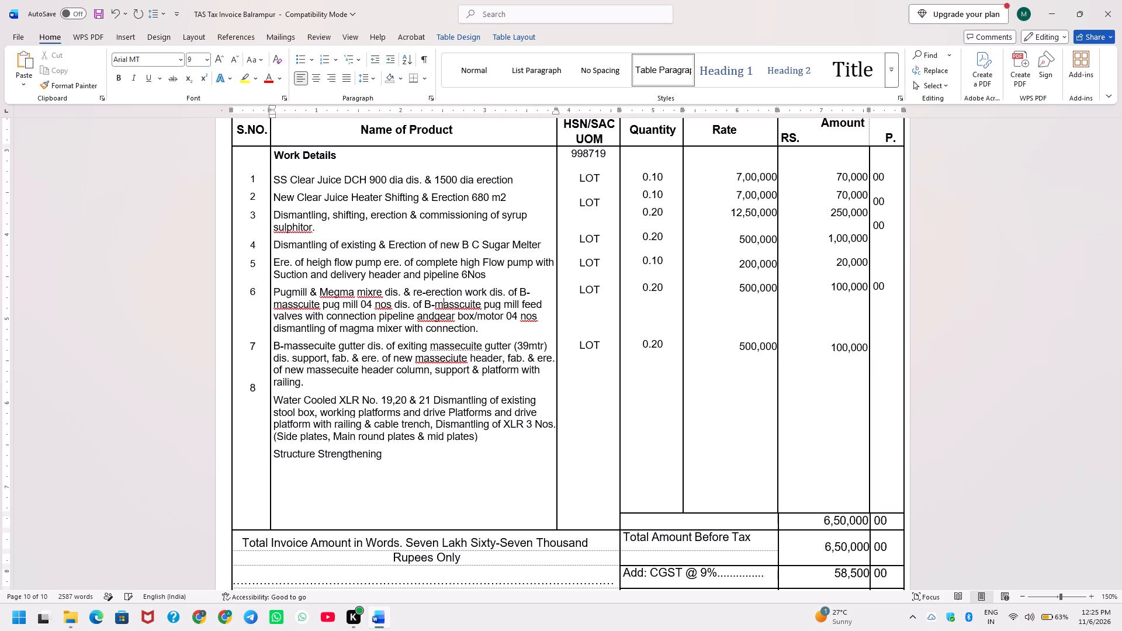
pyautogui.press('Right')
pyautogui.press('Right')
pyautogui.press('Right')
pyautogui.press('e')
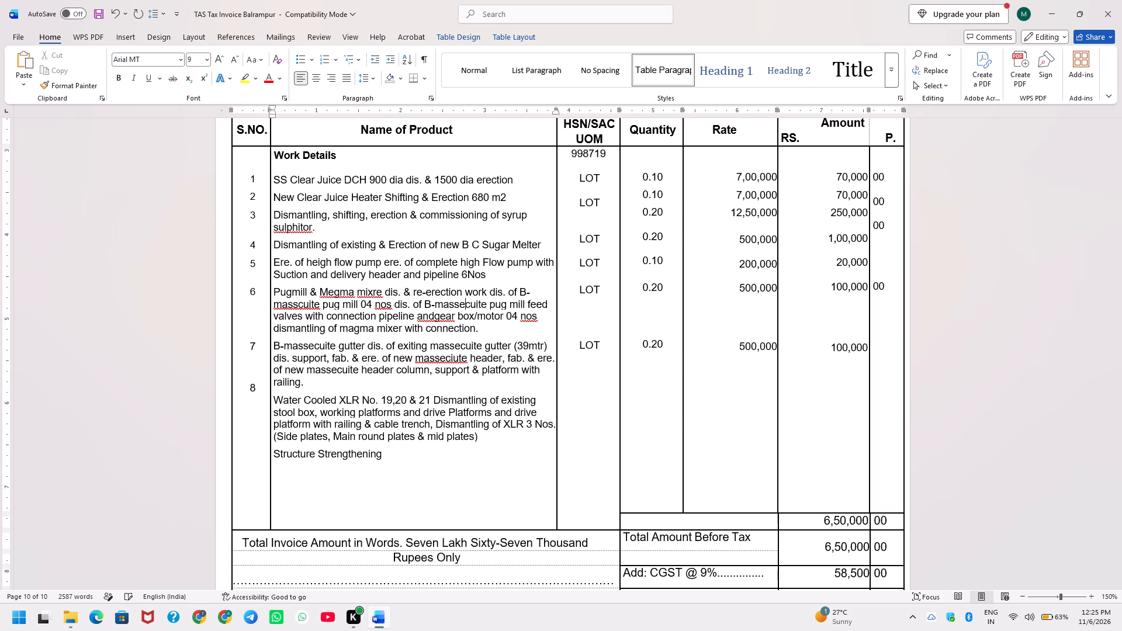
# Correct the spelling to "massecuite" before "pug mill 04 nos" in item 6's description.
pyautogui.hotkey('ctrl', 'Left')
pyautogui.hotkey('ctrl', 'Left')
pyautogui.hotkey('ctrl', 'Left')
pyautogui.hotkey('ctrl', 'Left')
pyautogui.hotkey('ctrl', 'Left')
pyautogui.hotkey('ctrl', 'Left')
pyautogui.hotkey('ctrl', 'Left')
pyautogui.hotkey('ctrl', 'Left')
pyautogui.hotkey('ctrl', 'Left')
pyautogui.hotkey('ctrl', 'Left')
pyautogui.hotkey('ctrl', 'Left')
pyautogui.hotkey('ctrl', 'Left')
pyautogui.hotkey('ctrl', 'Right')
pyautogui.press('Right')
pyautogui.press('Right')
pyautogui.press('Right')
pyautogui.press('Right')
pyautogui.press('e')
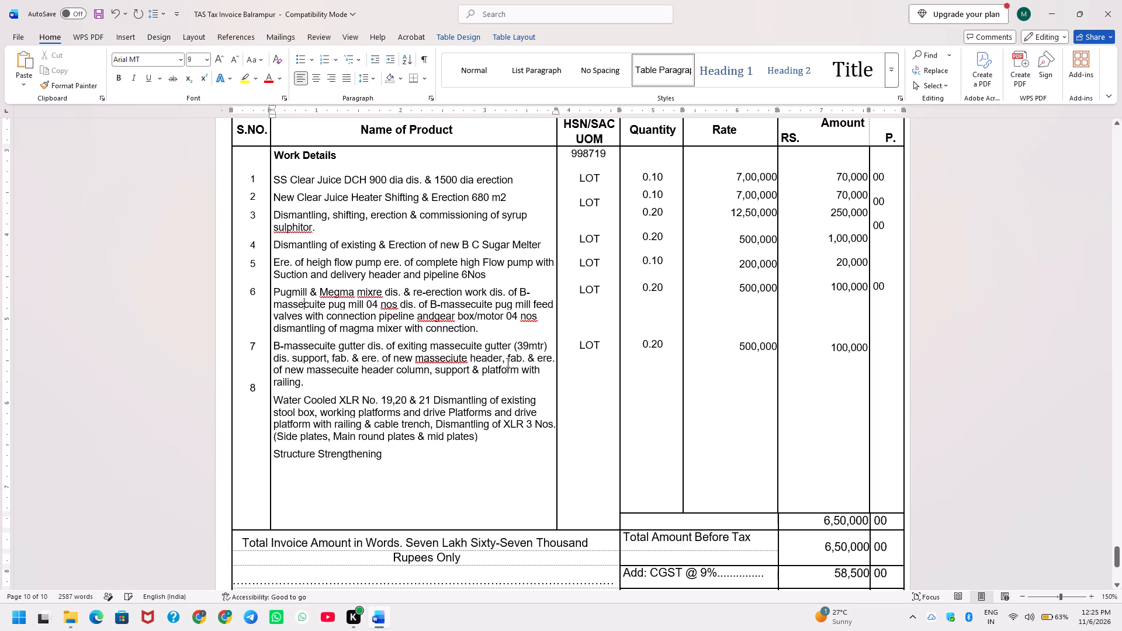
# Correct the misspelled words in item 6's description to "and gear", "mixer" and "Magma".
pyautogui.click(438, 318)
pyautogui.rightClick(438, 318)
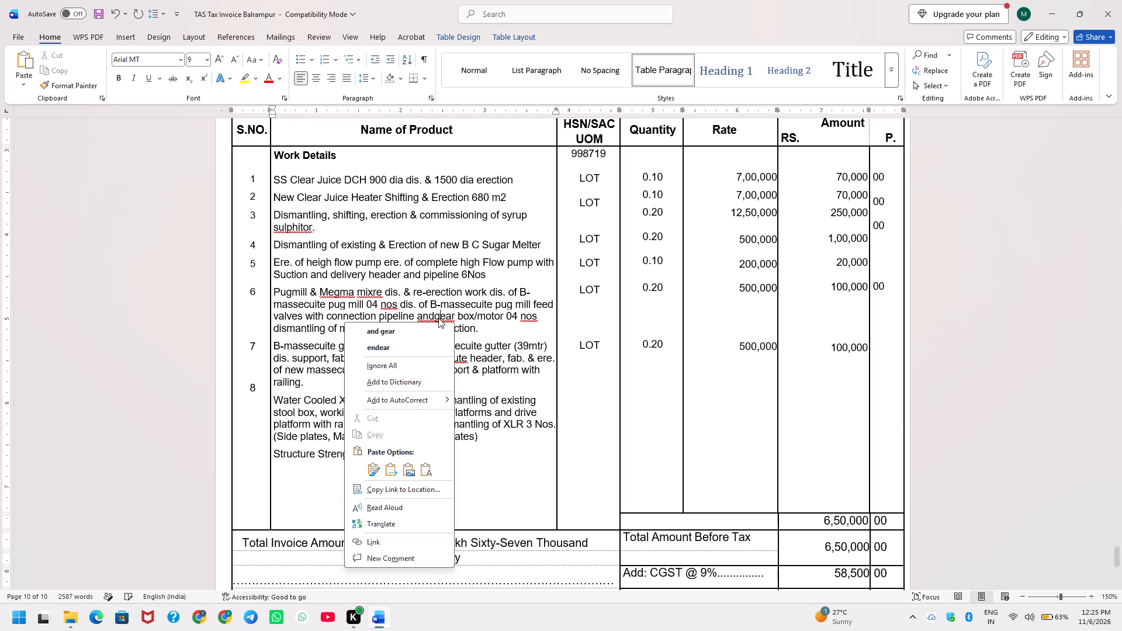
pyautogui.click(431, 326)
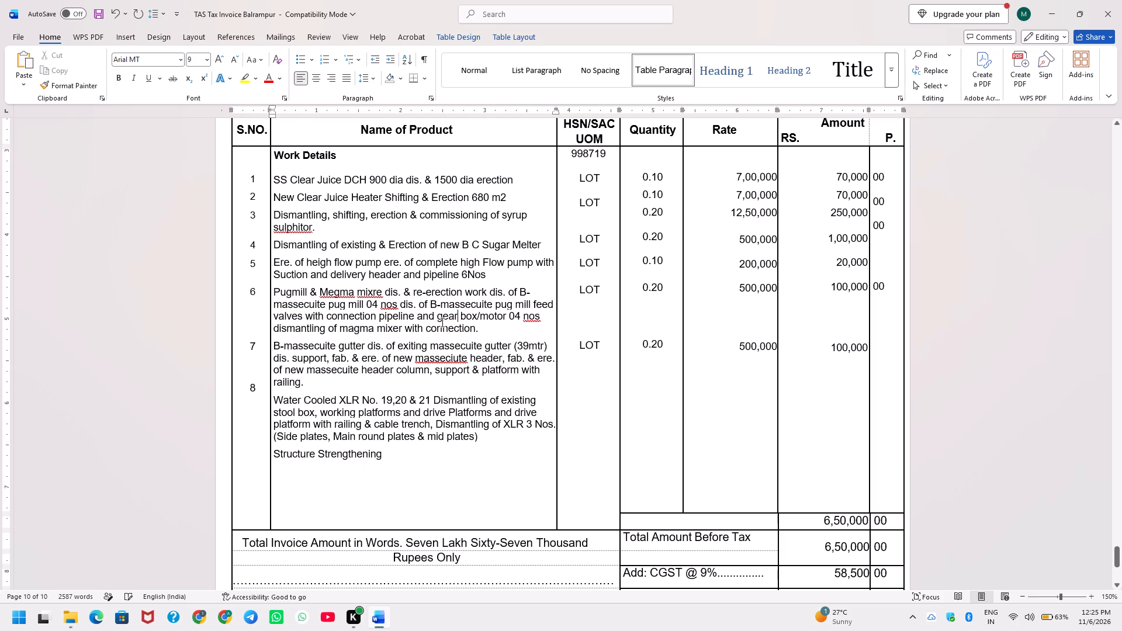
pyautogui.rightClick(368, 293)
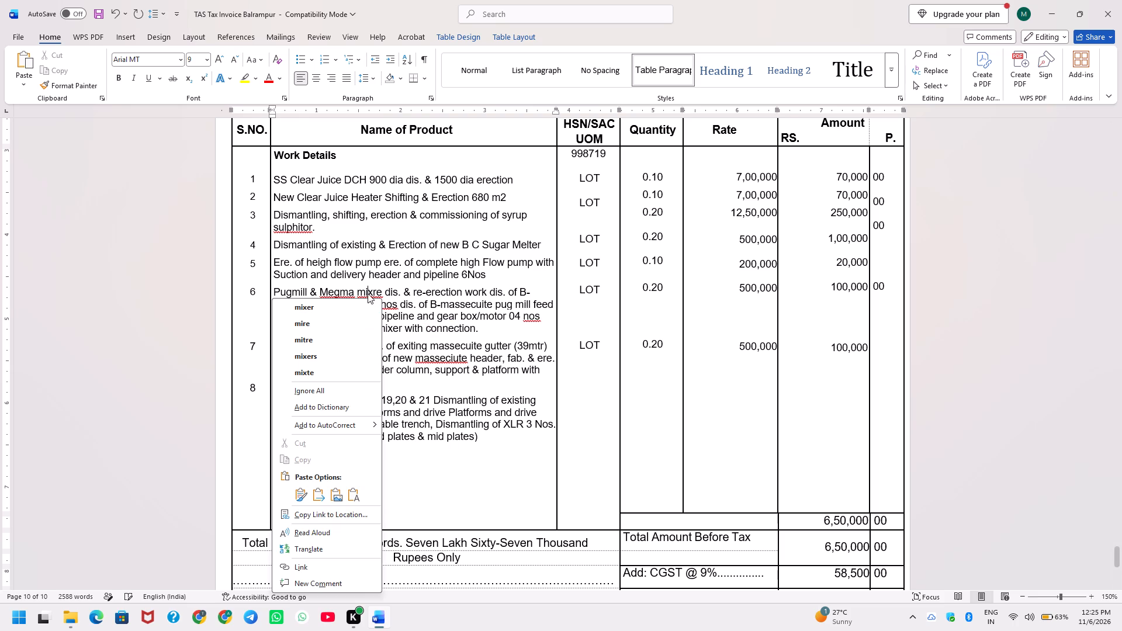
pyautogui.click(361, 304)
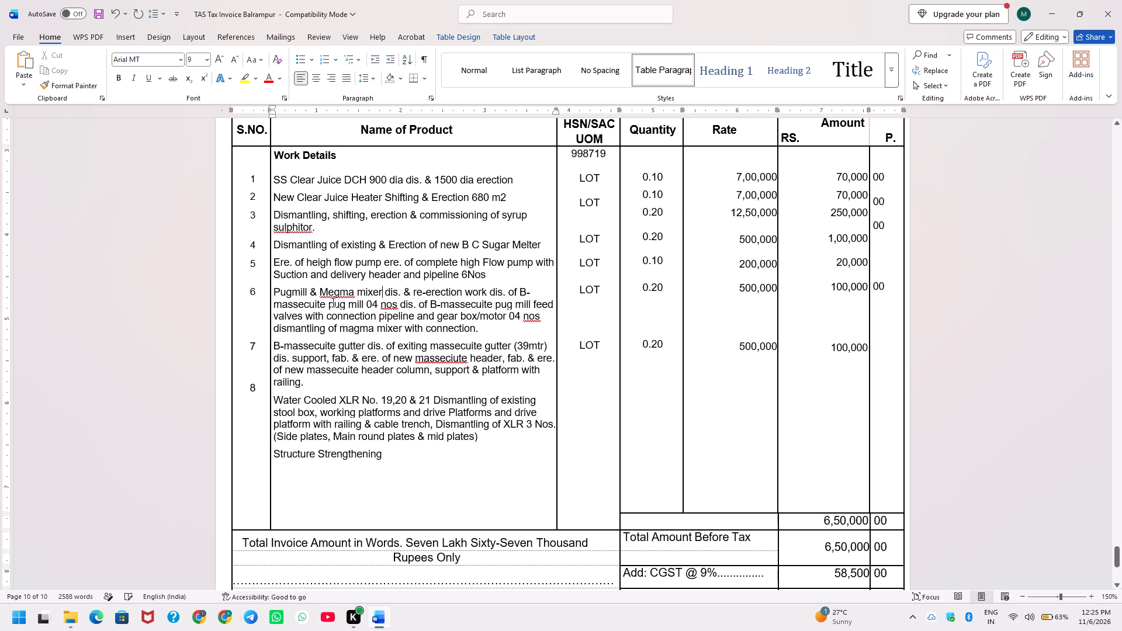
pyautogui.rightClick(331, 294)
pyautogui.click(327, 306)
# Correct the misspelled word before "header, fab." in item 7's description to "massecuite".
pyautogui.rightClick(429, 361)
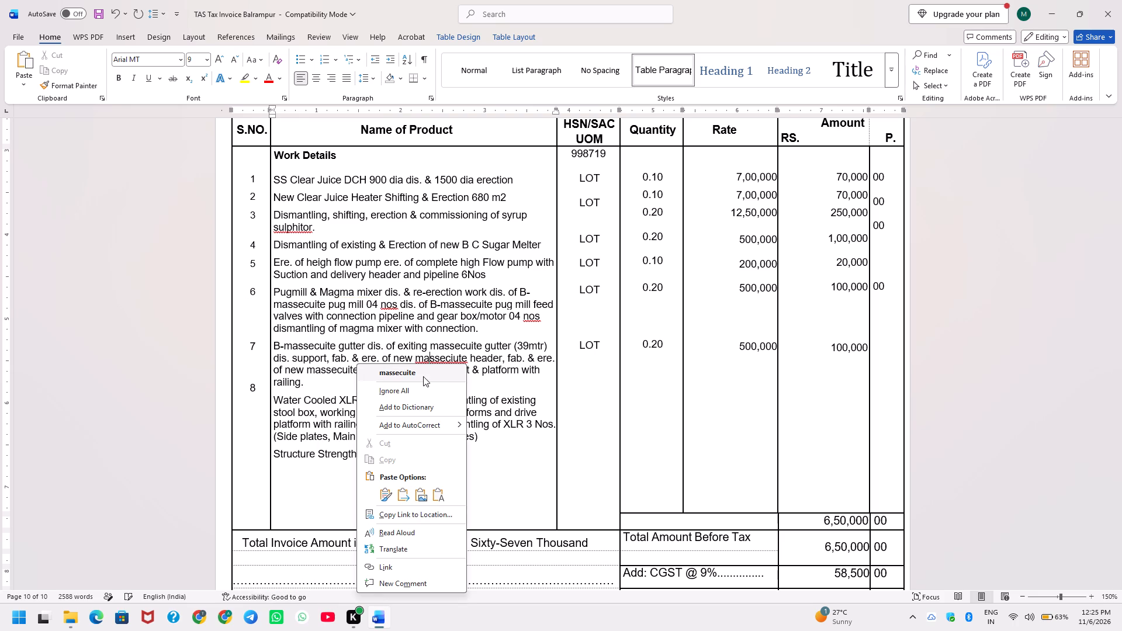
pyautogui.click(423, 376)
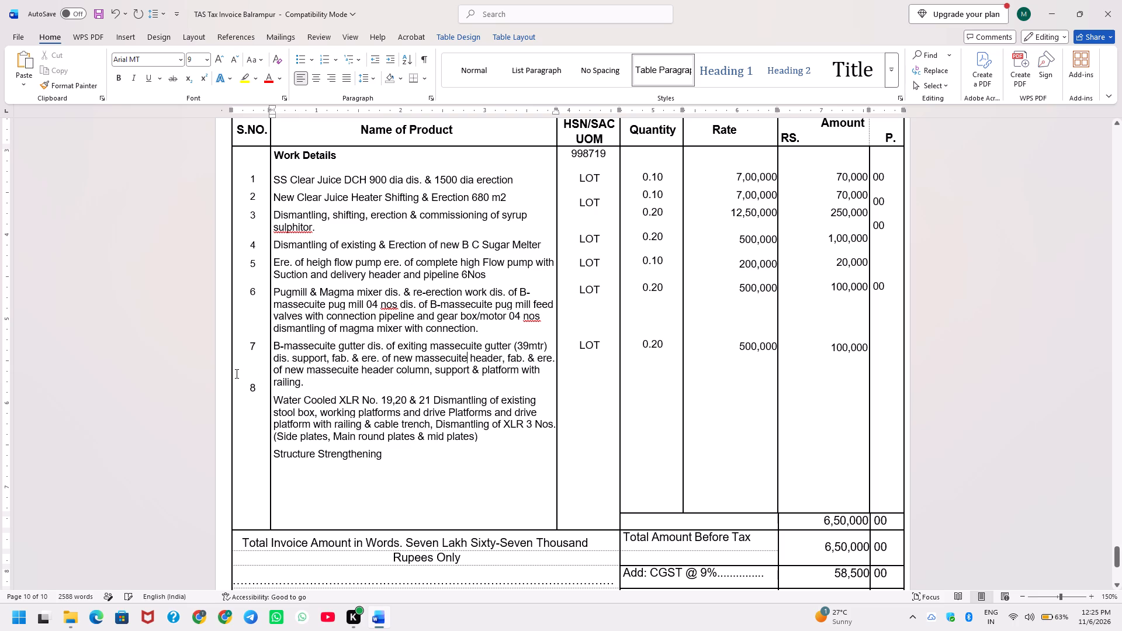
# Insert a blank line above serial number 8 to align it with the Water Cooled XLR description.
pyautogui.click(237, 374)
pyautogui.press('Return')
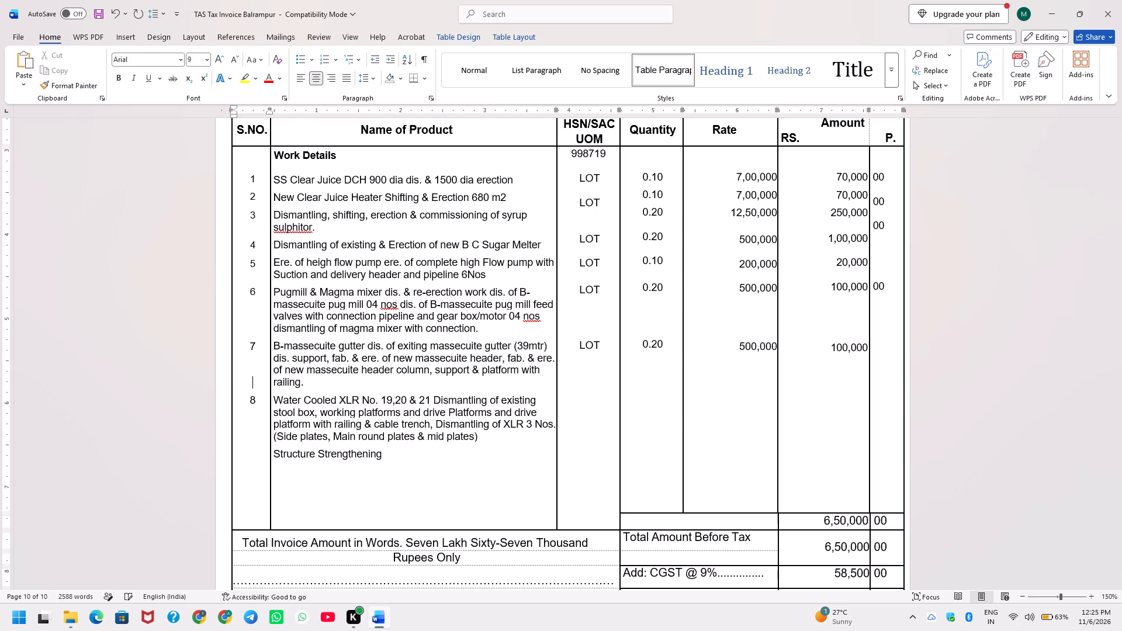
# Continue the "Structure Strengthening" description below item 8 with "of existing DCH".
pyautogui.click(410, 451)
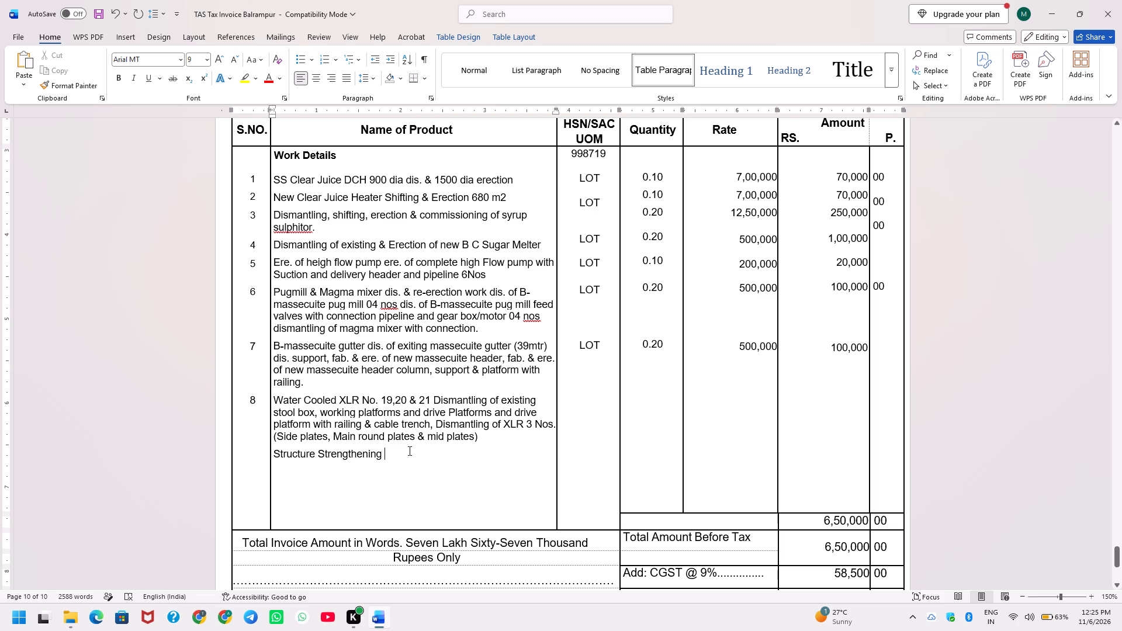
pyautogui.write('of')
pyautogui.press('space')
pyautogui.write('exi')
pyautogui.write('sting')
pyautogui.press('space')
pyautogui.write('DCH')
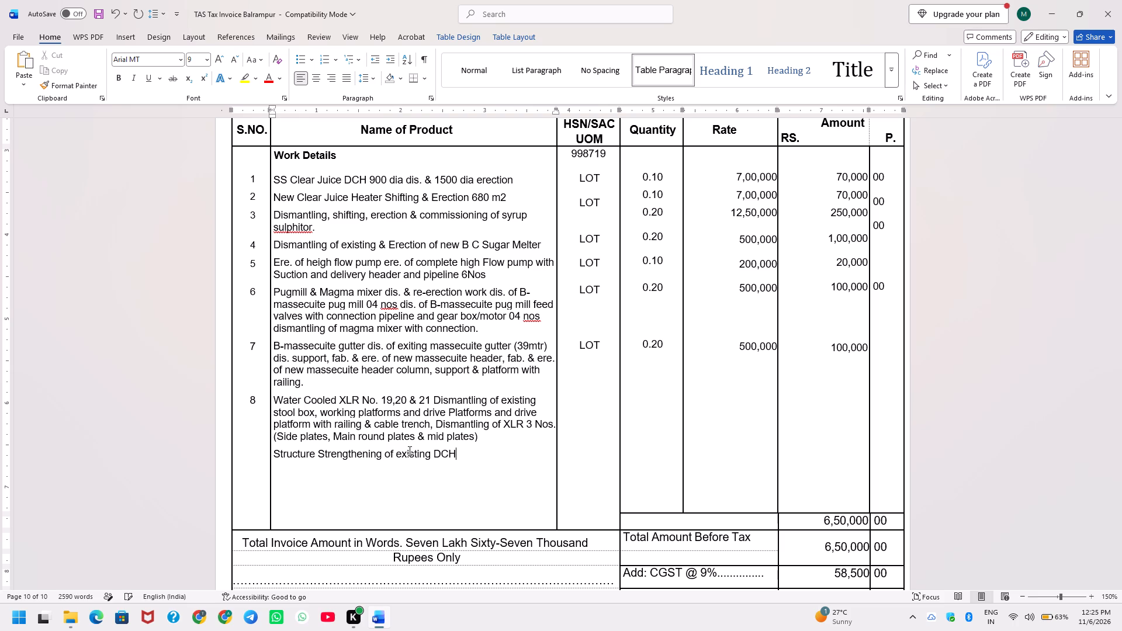
# Continue the "Structure Strengthening of existing DCH" description below item 8 with "strengthening of existing".
pyautogui.press('space')
pyautogui.write('st')
pyautogui.write('re')
pyautogui.press('n')
pyautogui.press('t')
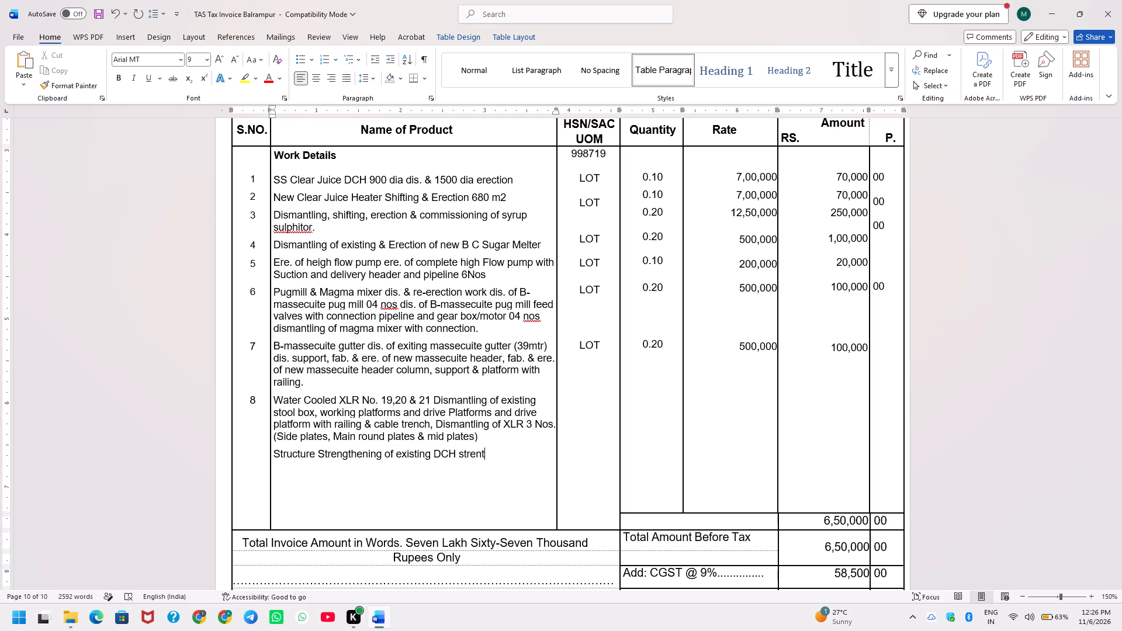
pyautogui.press('BackSpace')
pyautogui.write('gth')
pyautogui.write('ening')
pyautogui.press('space')
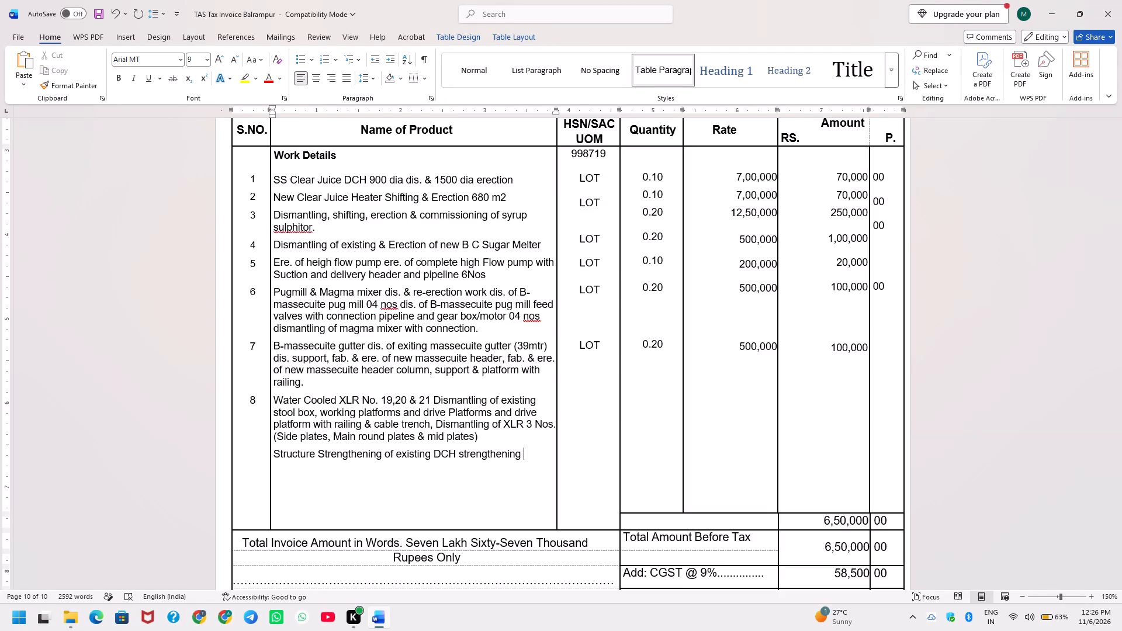
pyautogui.write('of existing')
pyautogui.press('space')
# Add "of structure of DCH" to the end of the Structure Strengthening description.
pyautogui.write('of st')
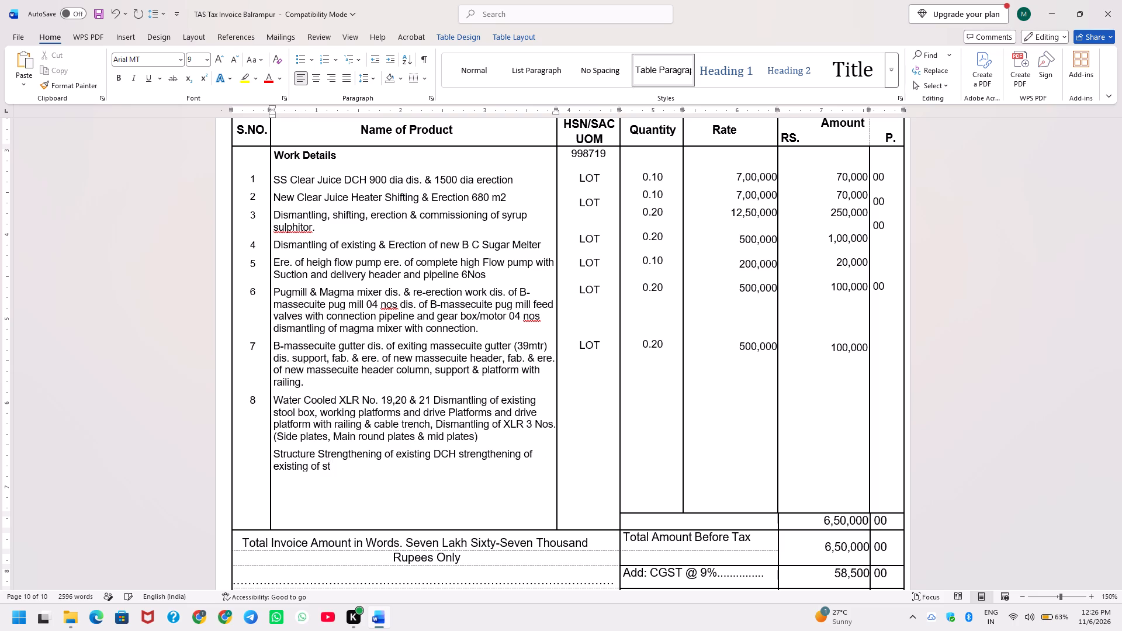
pyautogui.write('ructure')
pyautogui.press('space')
pyautogui.write('od')
pyautogui.press('BackSpace')
pyautogui.write('f DCH')
pyautogui.press('space')
# Extend the Structure Strengthening description with "& hot juice screen with ISA 75".
pyautogui.write('& hot')
pyautogui.press('space')
pyautogui.write('h')
pyautogui.press('BackSpace')
pyautogui.write('juice')
pyautogui.press('space')
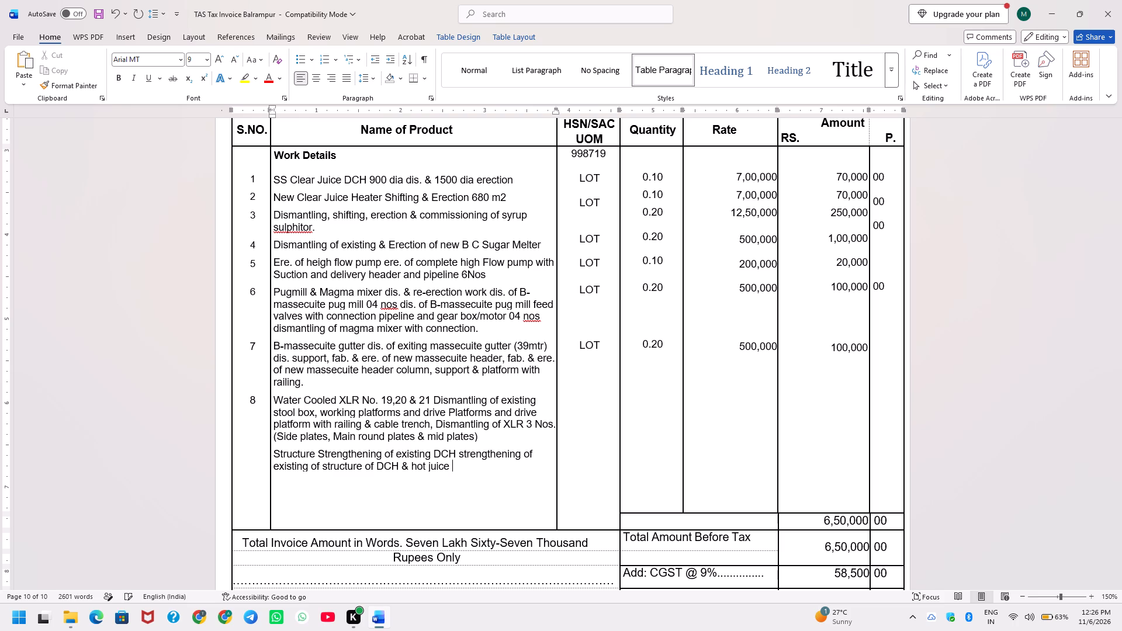
pyautogui.write('screen')
pyautogui.press('space')
pyautogui.write('with')
pyautogui.press('space')
pyautogui.write('ISA 75')
pyautogui.press('space')
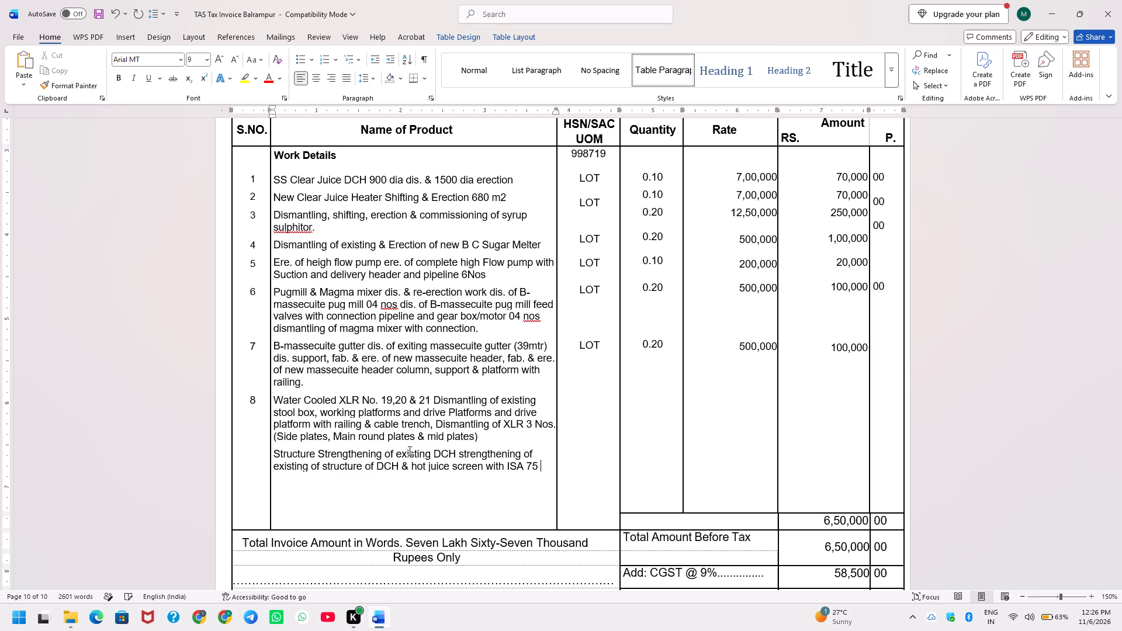
# Add "& up to 250 ISMB" after "ISA 75" in the Structure Strengthening description.
pyautogui.write('& pump')
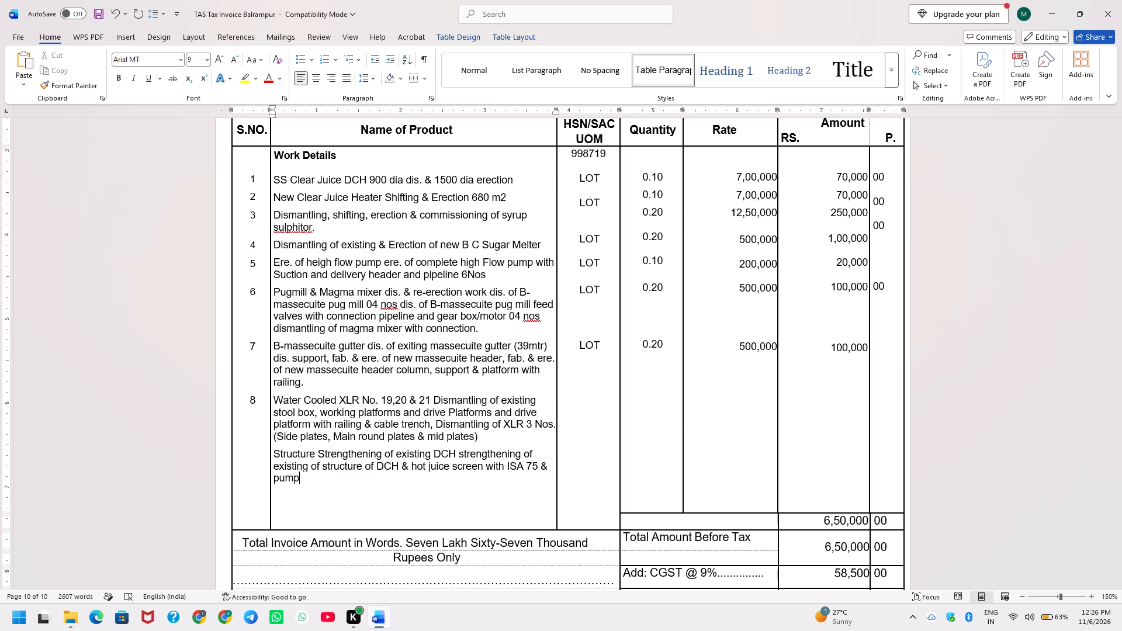
pyautogui.press('BackSpace')
pyautogui.press('BackSpace')
pyautogui.press('BackSpace')
pyautogui.press('BackSpace')
pyautogui.hotkey('shift', 'u')
pyautogui.press('BackSpace')
pyautogui.write('up')
pyautogui.press('space')
pyautogui.write('to 250')
pyautogui.press('space')
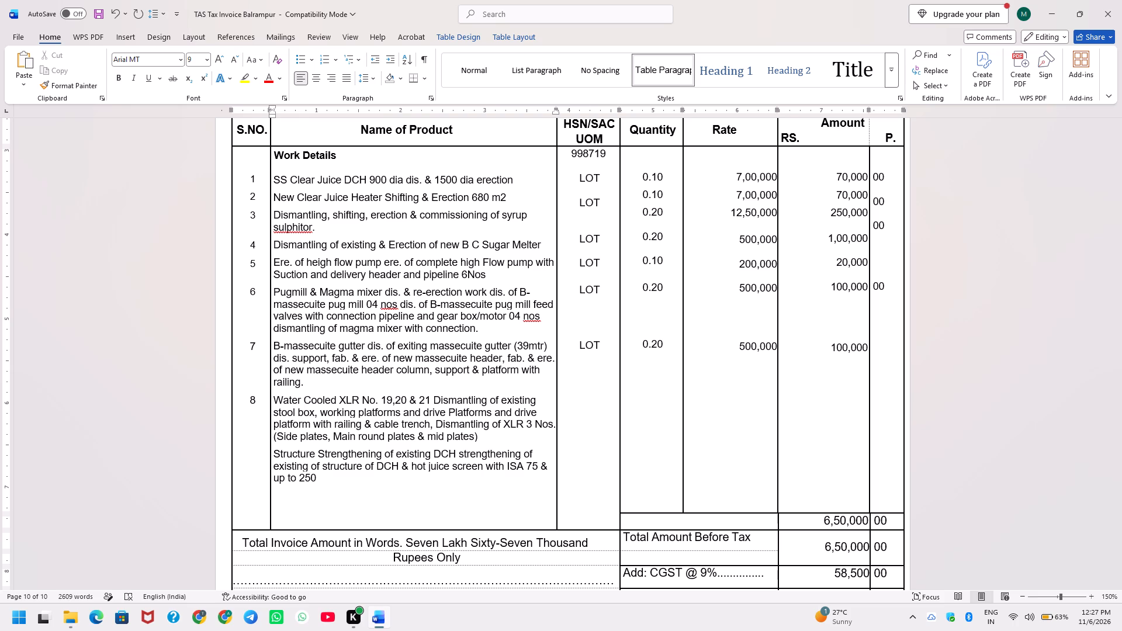
pyautogui.write('ISMN')
pyautogui.hotkey('shift', 'BackSpace')
pyautogui.write('B')
pyautogui.press('space')
# Finish the Structure Strengthening description with "with its platform & structure.".
pyautogui.write('with its')
pyautogui.press('space')
pyautogui.write('platm')
pyautogui.press('BackSpace')
pyautogui.write('form')
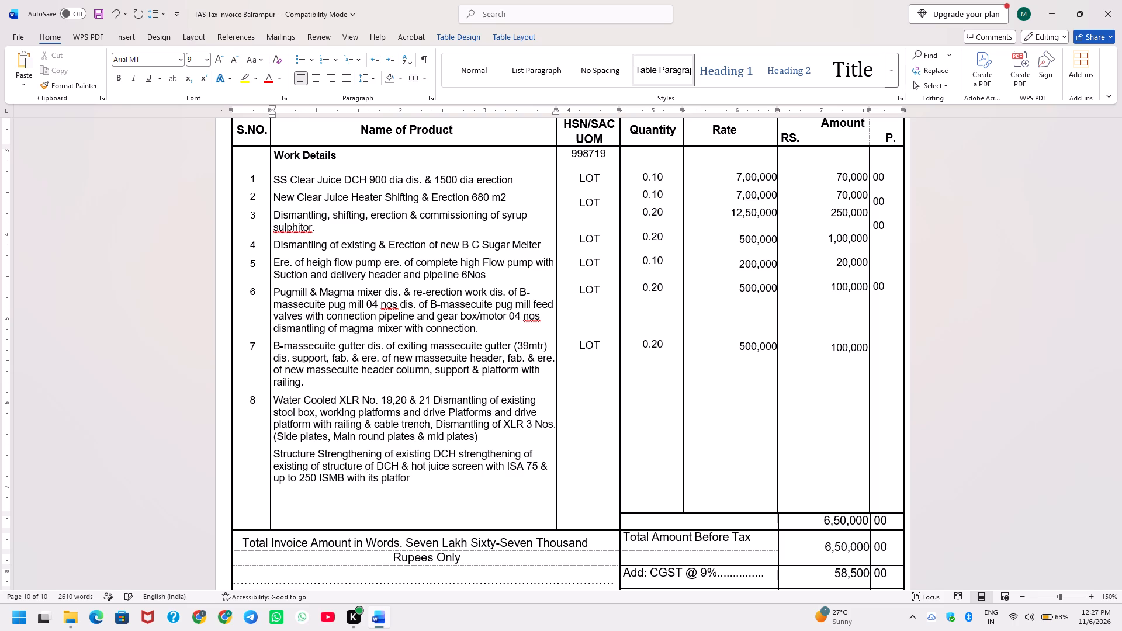
pyautogui.press('space')
pyautogui.write('& structure')
pyautogui.press('.')
# Add serial number 9 in the S.NO. column, four lines below serial number 8.
pyautogui.click(259, 403)
pyautogui.press('Return')
pyautogui.press('Return')
pyautogui.press('Return')
pyautogui.press('Return')
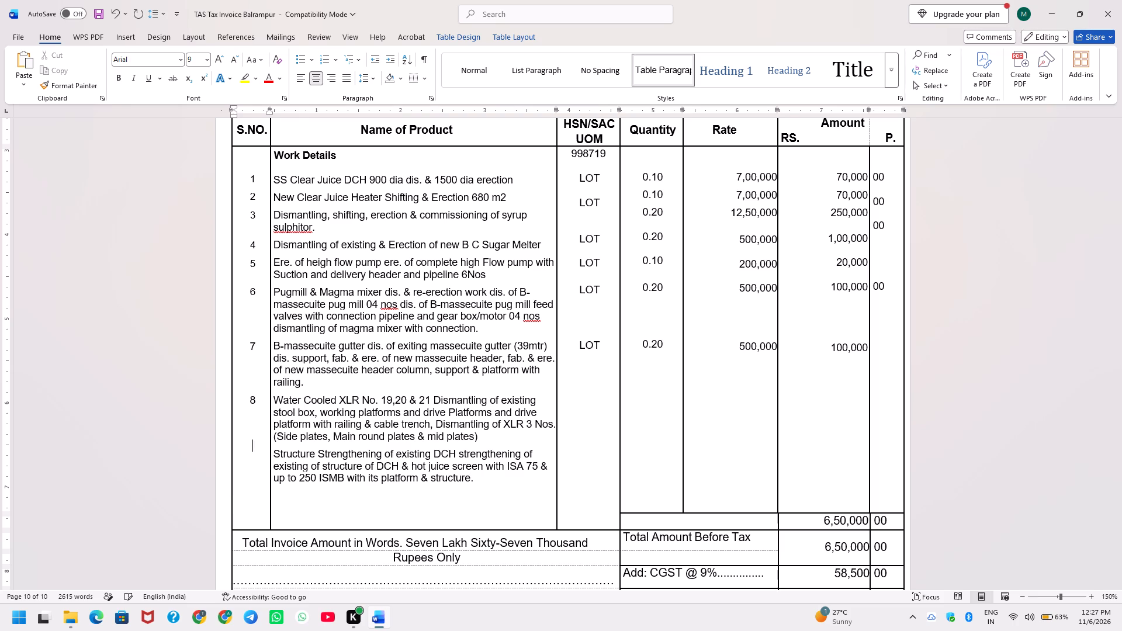
pyautogui.press('9')
# Insert a blank line above serial number 9 and shrink its font size to 5 to align with the Structure Strengthening description.
pyautogui.press('Up')
pyautogui.press('Return')
pyautogui.tripleClick(236, 61)
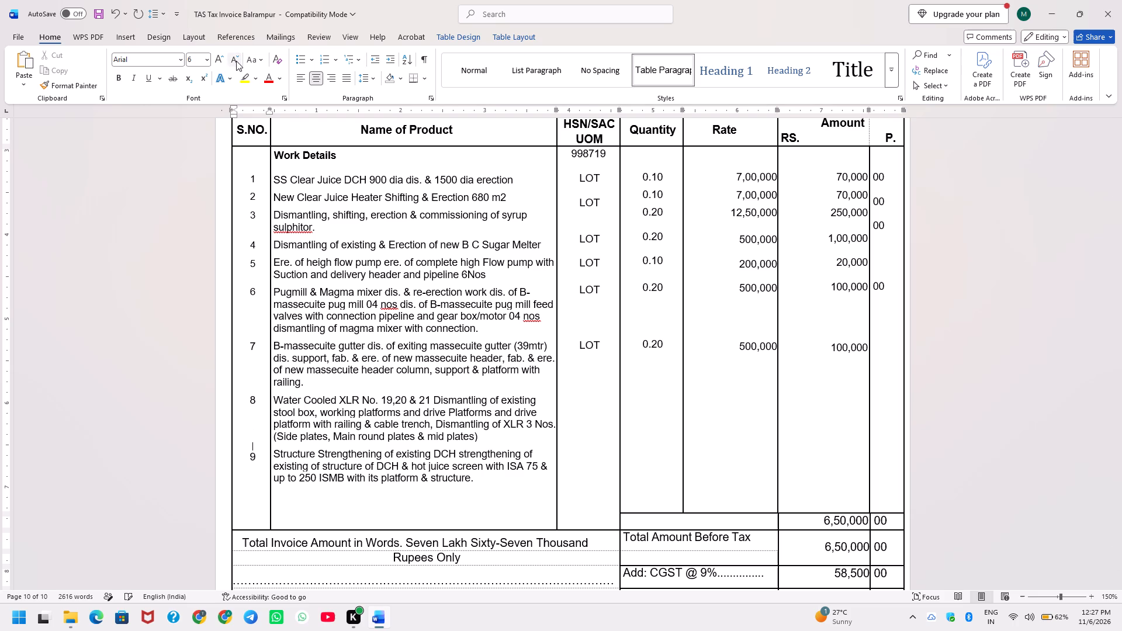
pyautogui.click(236, 61)
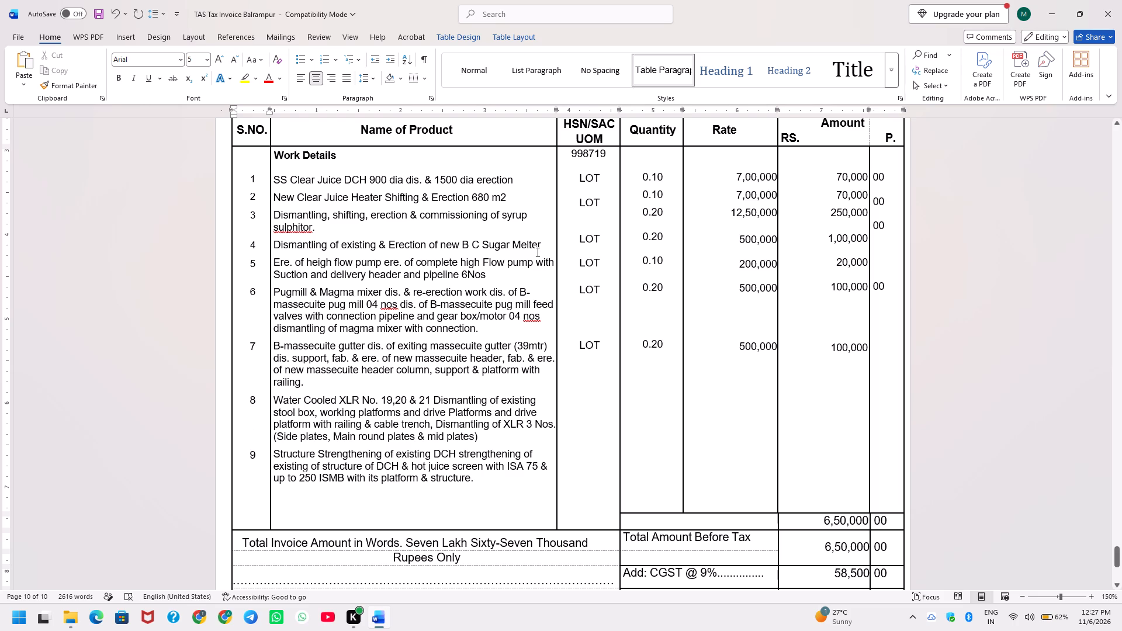
# Enter the unit "LOT" for item 8 in the HSN/SAC UOM column, five lines below item 7's unit.
pyautogui.click(604, 341)
pyautogui.press('Return')
pyautogui.press('Return')
pyautogui.press('Return')
pyautogui.press('Return')
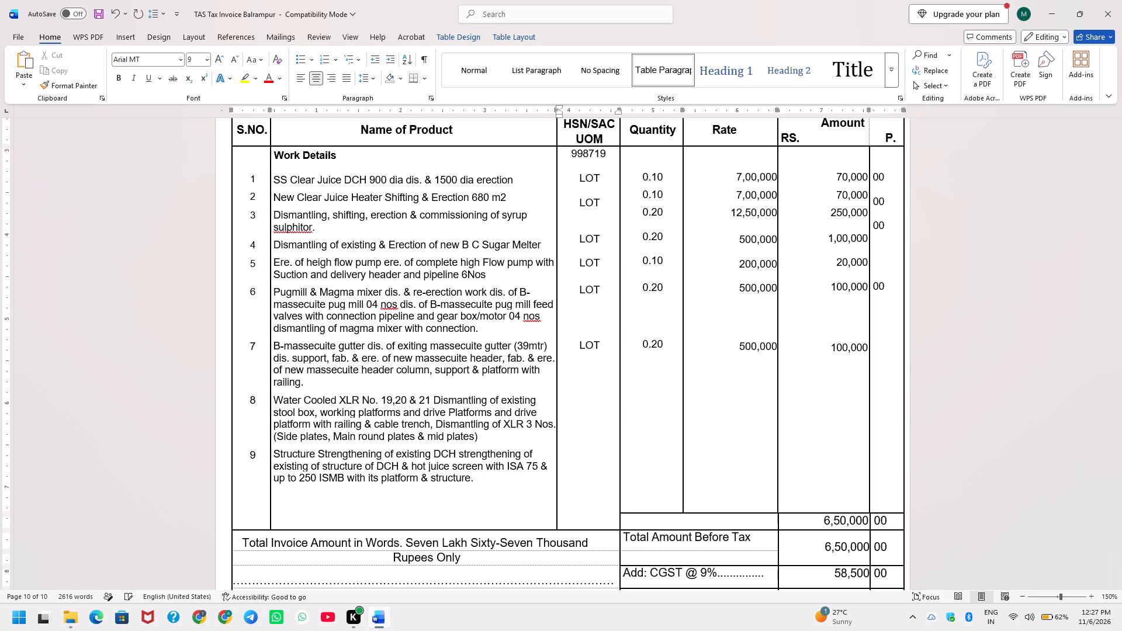
pyautogui.press('Return')
pyautogui.write('LOT')
# Enter the unit "LOT" for item 9 in the HSN/SAC UOM column, four lines below item 8's unit.
pyautogui.press('Return')
pyautogui.press('Return')
pyautogui.press('Return')
pyautogui.press('Return')
pyautogui.write('LOT')
# Enter the quantity 0.10 for item 8 in the Quantity column, five lines below item 7's quantity.
pyautogui.click(673, 346)
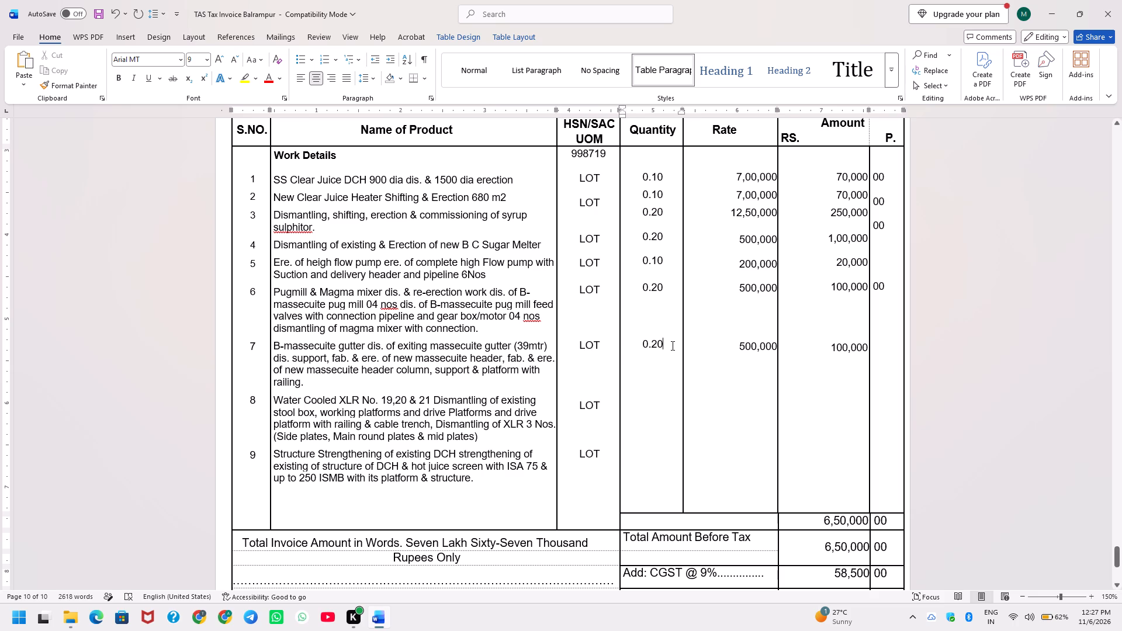
pyautogui.press('Return')
pyautogui.press('Return')
pyautogui.press('Return')
pyautogui.press('Return')
pyautogui.press('Return')
pyautogui.press('2')
pyautogui.press('BackSpace')
pyautogui.write('0.')
pyautogui.write('10')
# Enter the quantity 0.20 for item 9 in the Quantity column, four lines below item 8's quantity.
pyautogui.press('Return')
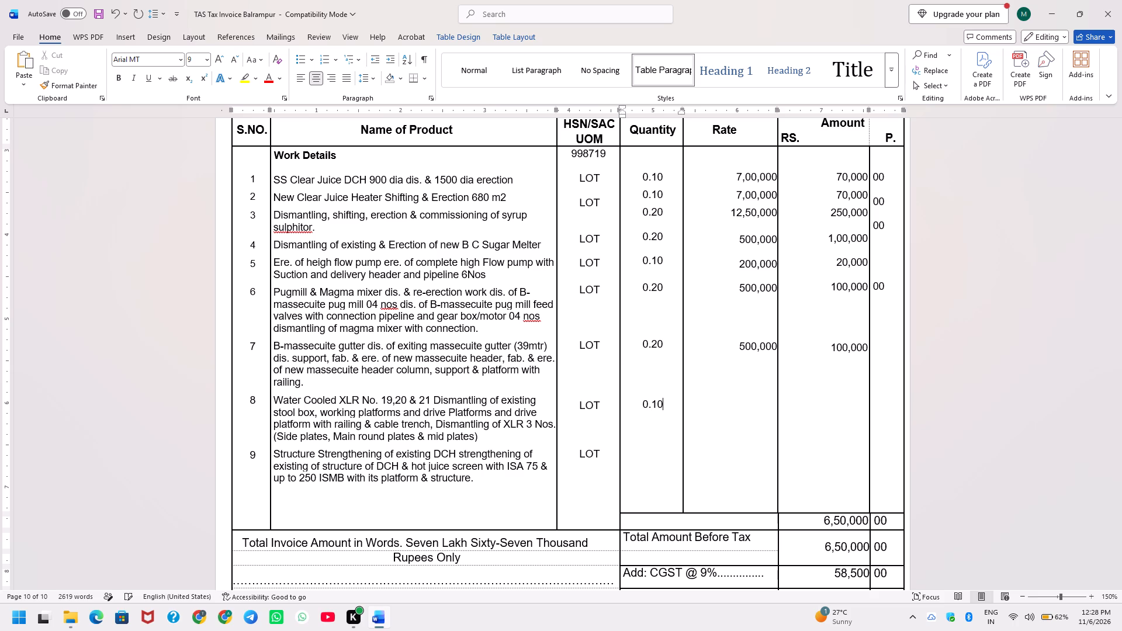
pyautogui.press('Return')
pyautogui.press('Return')
pyautogui.press('Return')
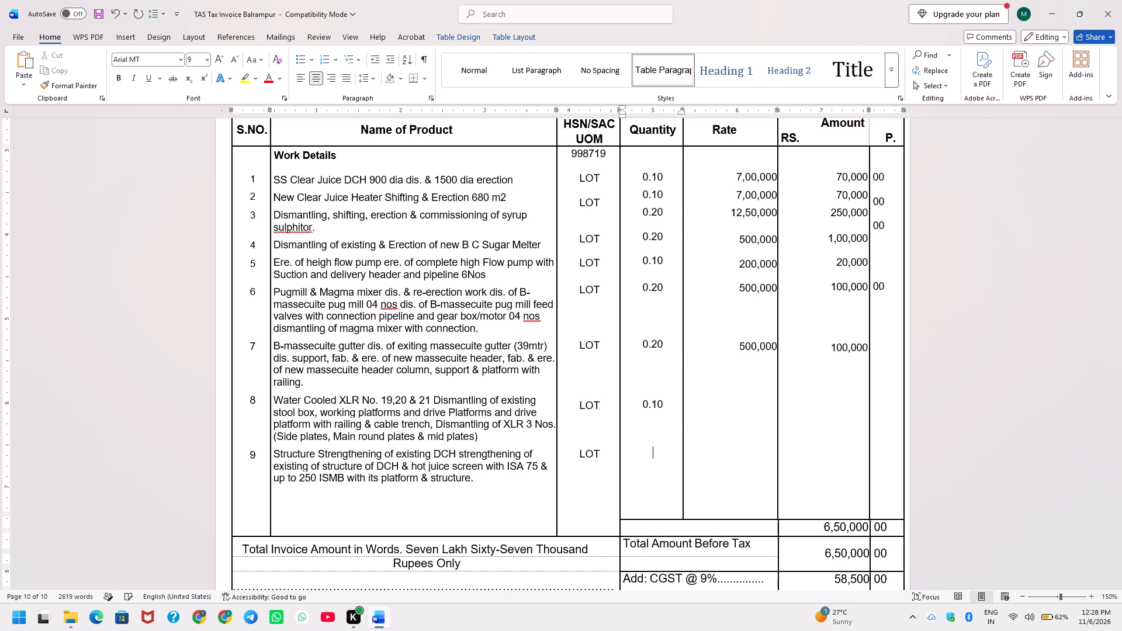
pyautogui.write('0.0')
pyautogui.press('BackSpace')
pyautogui.write('20')
# Enter the rate 28,00,000 for item 8 in the Rate column, five lines below item 7's rate.
pyautogui.click(773, 342)
pyautogui.press('Right')
pyautogui.press('Return')
pyautogui.press('Return')
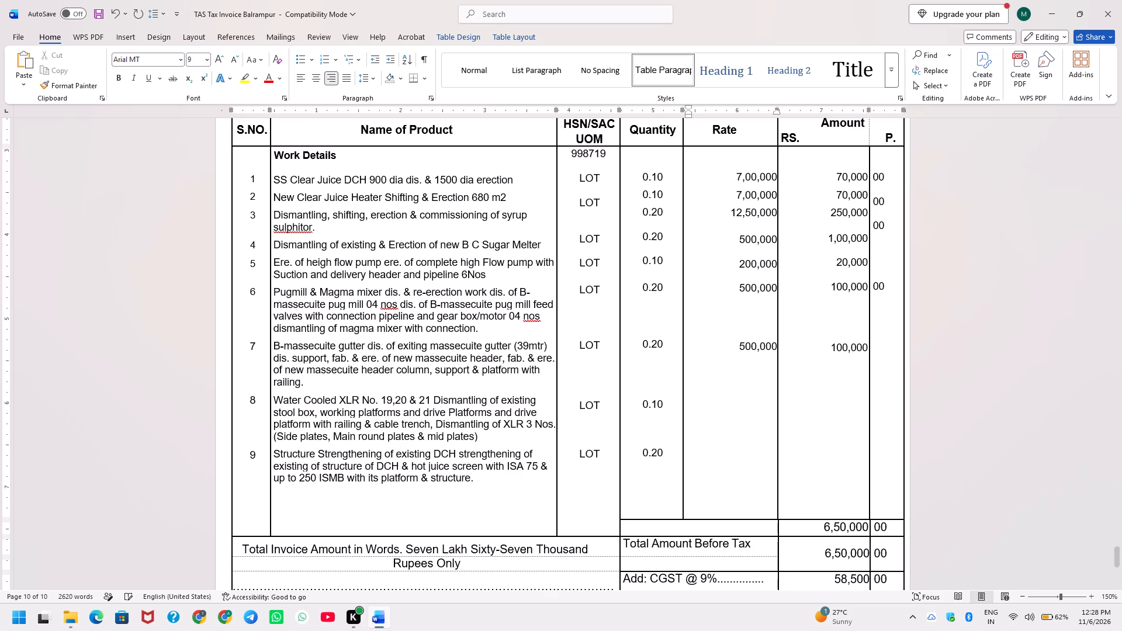
pyautogui.press('Return')
pyautogui.press('Return')
pyautogui.press('Return')
pyautogui.press('Return')
pyautogui.press('2')
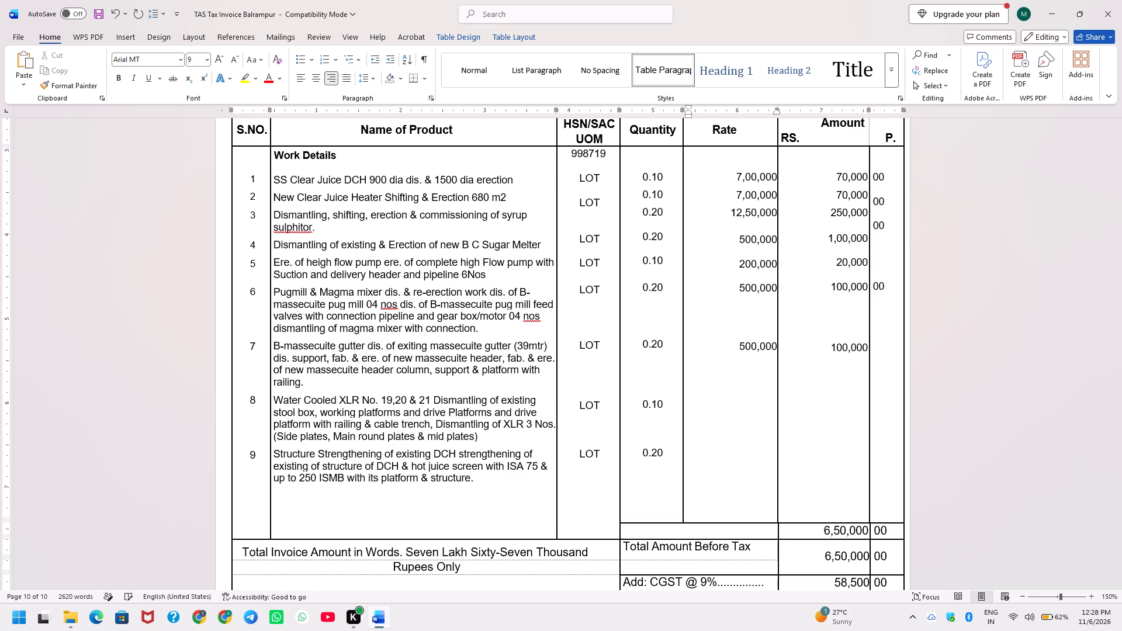
pyautogui.press('BackSpace')
pyautogui.press('BackSpace')
pyautogui.write('28')
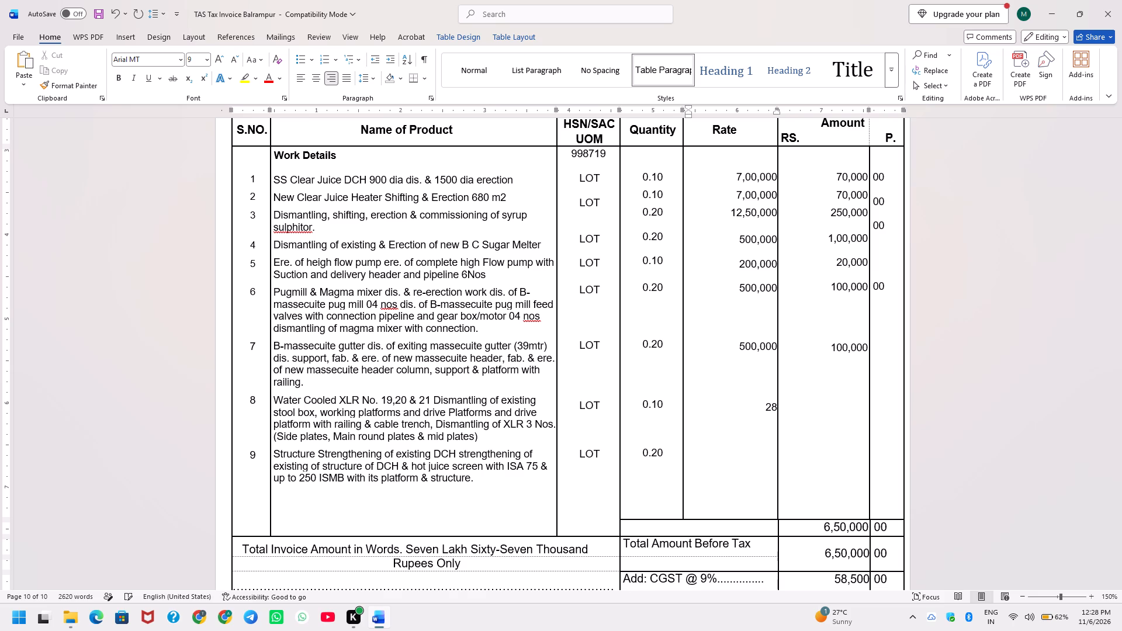
pyautogui.press('Left')
pyautogui.press('Left')
pyautogui.press('BackSpace')
pyautogui.press('Return')
pyautogui.press('Right')
pyautogui.press('Right')
pyautogui.press('Right')
pyautogui.press('Left')
pyautogui.press(',')
pyautogui.write('00,000')
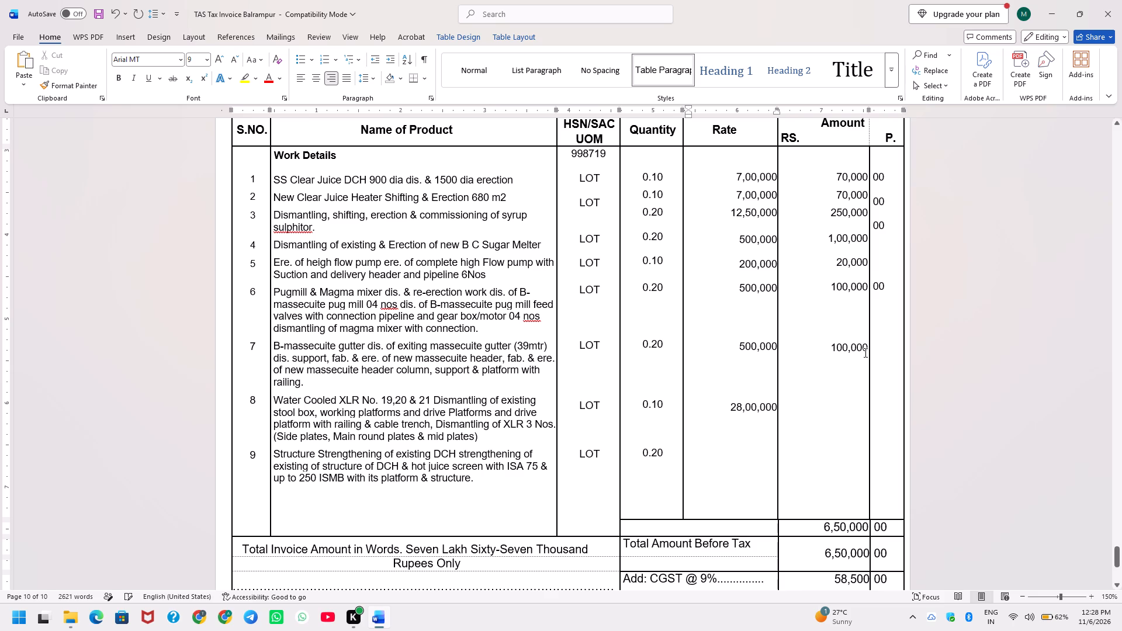
# Enter the amount 280,000 for item 8 in the Amount column, five lines below item 7's amount.
pyautogui.click(866, 351)
pyautogui.press('Return')
pyautogui.press('Return')
pyautogui.press('Return')
pyautogui.press('Return')
pyautogui.press('Return')
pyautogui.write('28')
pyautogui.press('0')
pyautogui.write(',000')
# Enter the amount 130,000 for item 9 in the Amount column, three lines below item 8's amount.
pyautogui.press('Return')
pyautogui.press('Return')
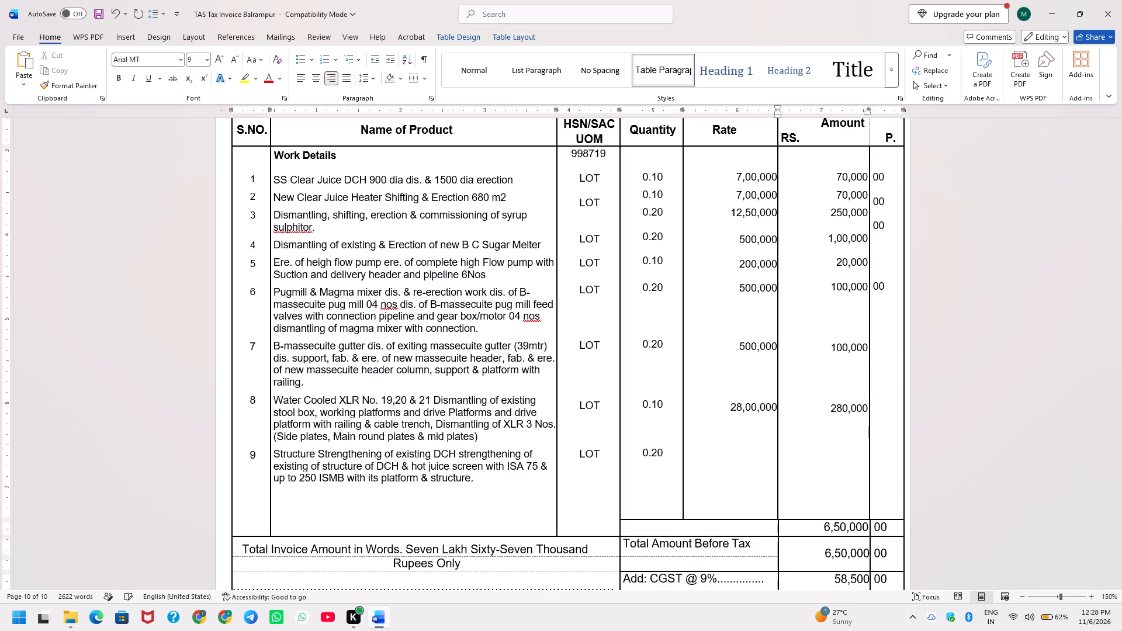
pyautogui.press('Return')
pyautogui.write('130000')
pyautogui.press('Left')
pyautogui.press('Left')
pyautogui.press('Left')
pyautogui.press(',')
# Insert a blank line above item 9's amount and shrink its font size to 5 to align the amount with its row.
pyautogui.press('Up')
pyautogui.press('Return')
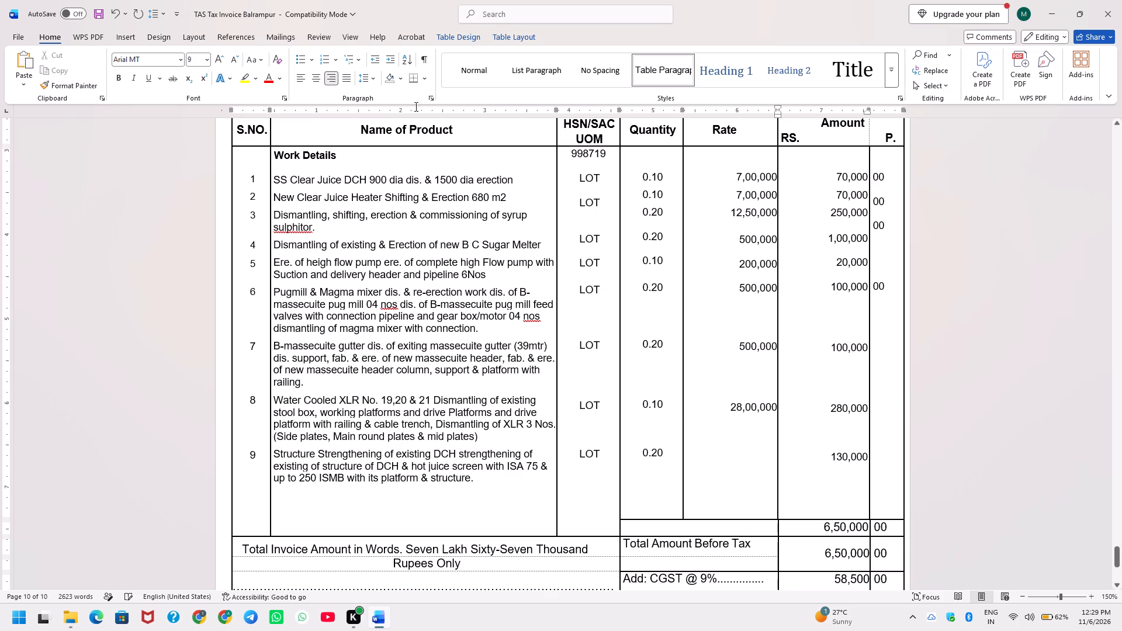
pyautogui.tripleClick(233, 61)
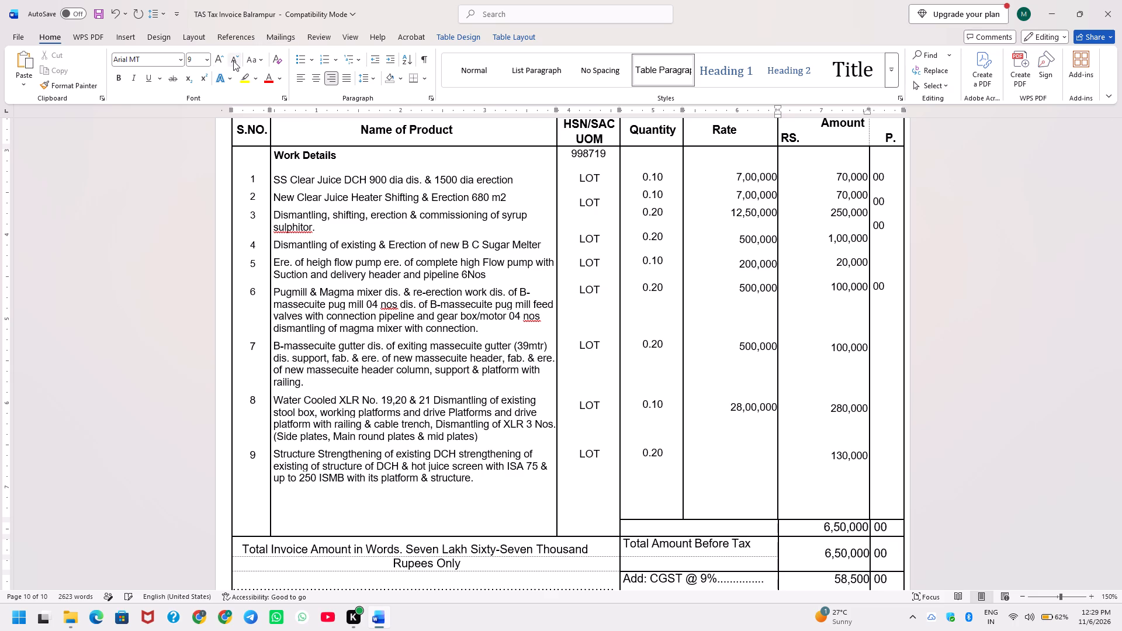
pyautogui.click(233, 61)
# Enter the rate 650,000 for item 9, four lines below item 8's rate, removing the surplus blank lines beneath it.
pyautogui.click(767, 407)
pyautogui.press('Right')
pyautogui.press('Right')
pyautogui.press('Return')
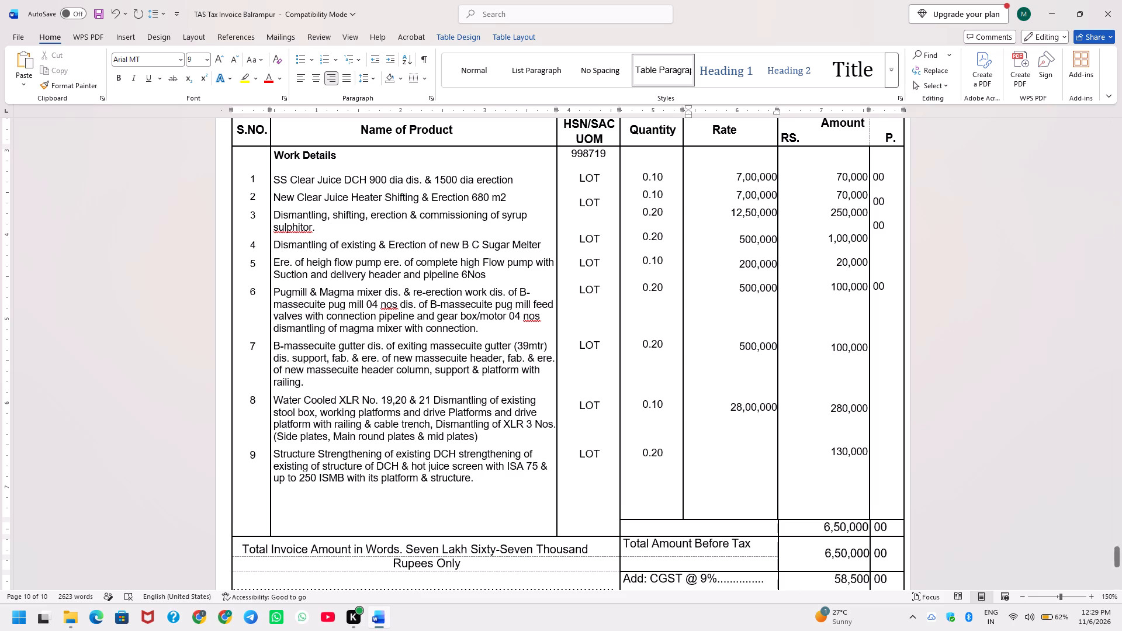
pyautogui.press('Return')
pyautogui.press('Return')
pyautogui.press('Delete')
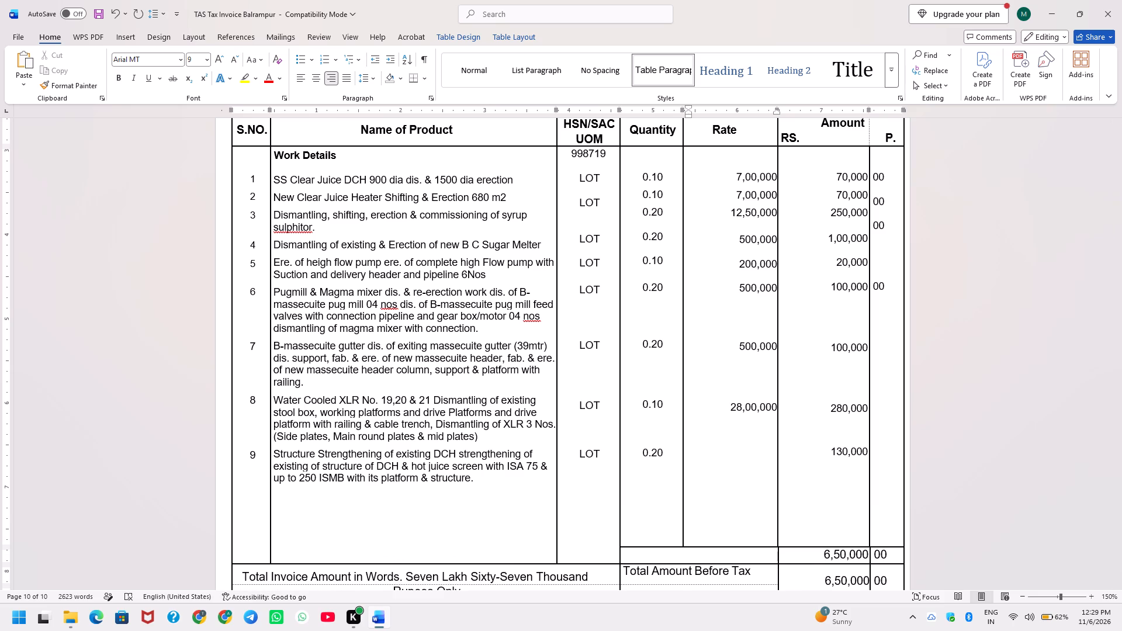
pyautogui.press('Delete')
pyautogui.press('Delete')
pyautogui.press('Delete')
pyautogui.press('Delete')
pyautogui.scroll(-2, 807, 492)
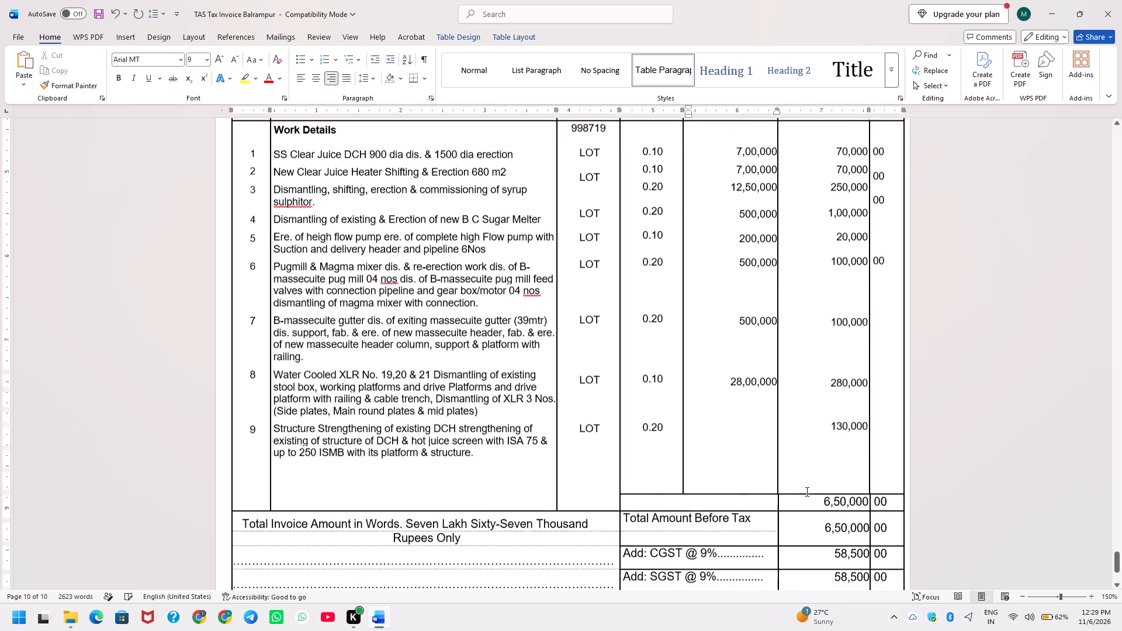
pyautogui.scroll(-1, 807, 492)
pyautogui.scroll(1, 807, 492)
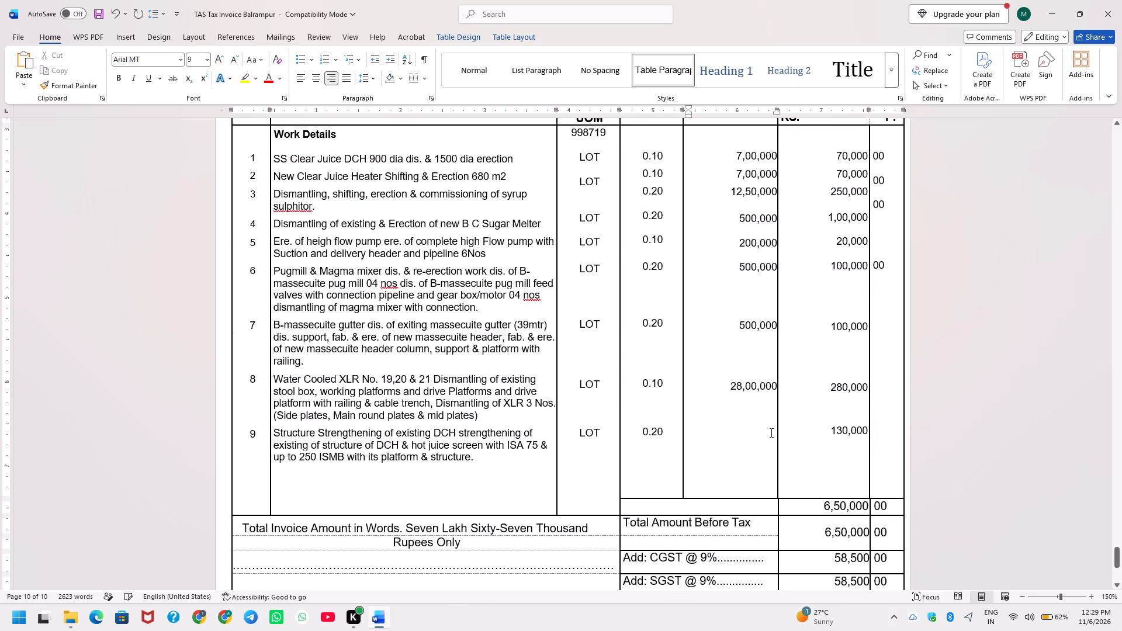
pyautogui.press('2')
pyautogui.press('BackSpace')
pyautogui.press('Return')
pyautogui.press('6')
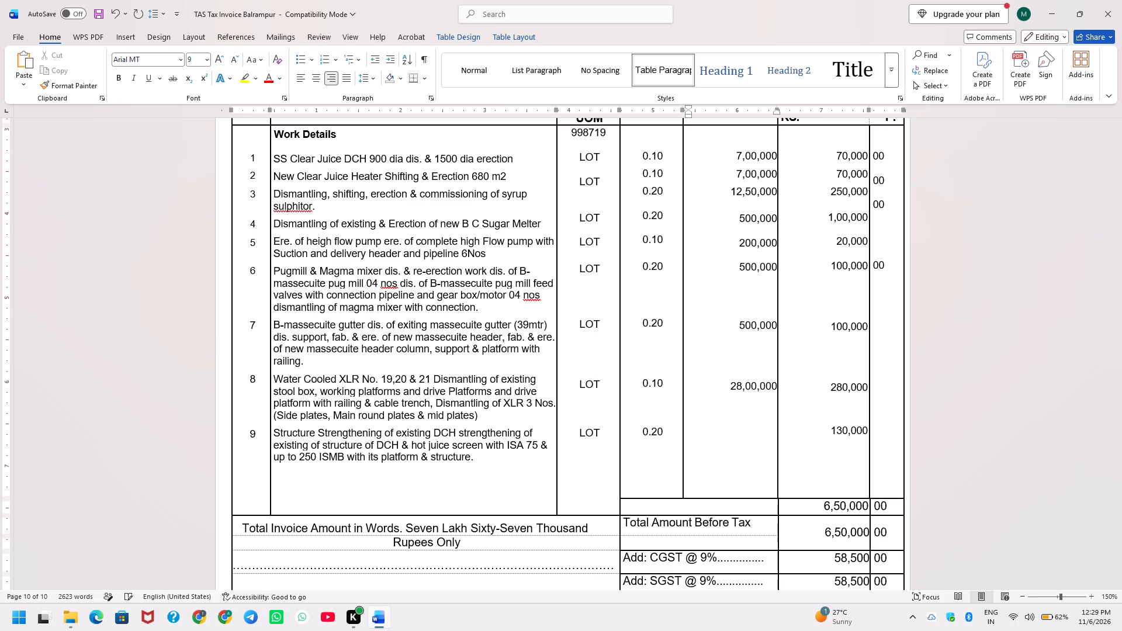
pyautogui.write('50,000')
# Save the invoice document.
pyautogui.hotkey('ctrl', 's')
# Shrink the blank lines above the 00 entries of items 2 and 3 in the paise column to font size 4 to align them.
pyautogui.click(888, 206)
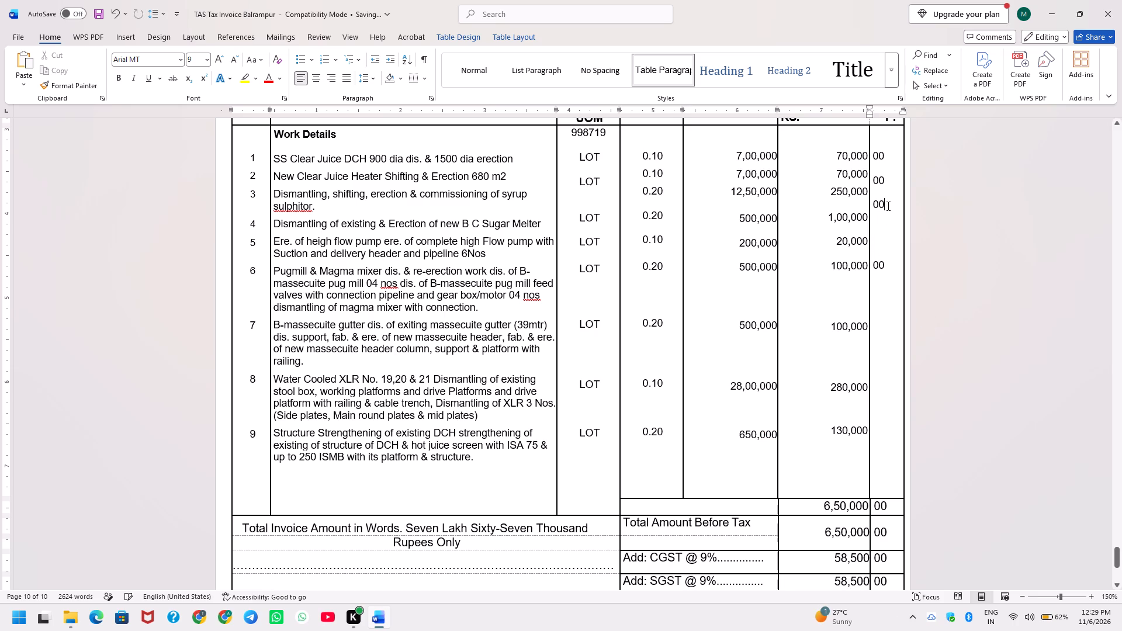
pyautogui.click(874, 168)
pyautogui.tripleClick(233, 60)
pyautogui.click(233, 60)
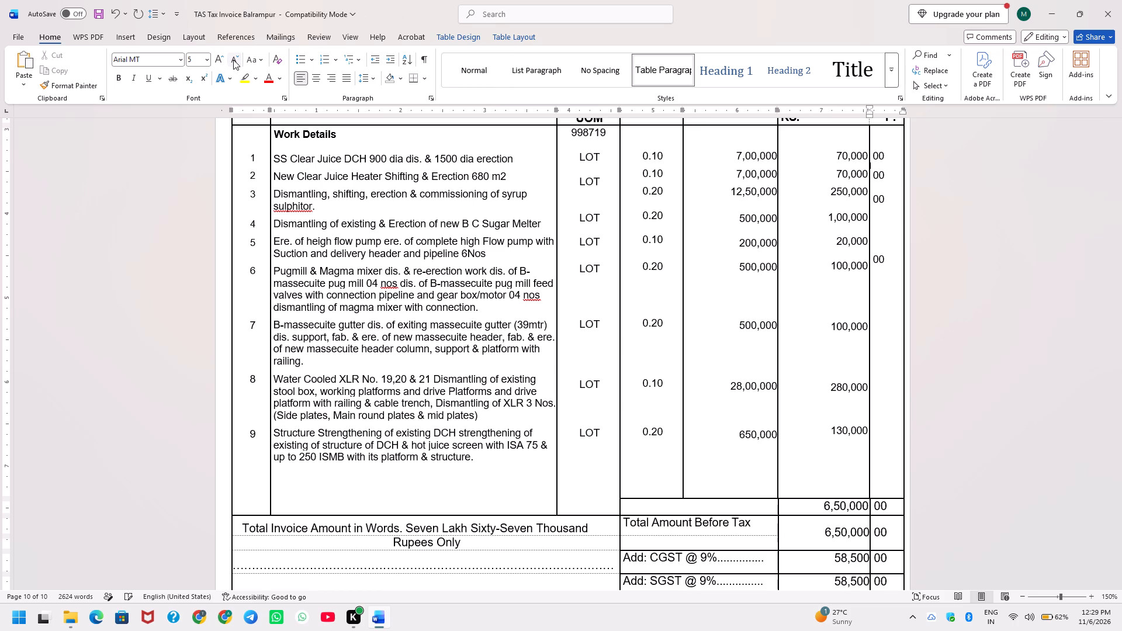
pyautogui.click(233, 60)
pyautogui.press('Down')
pyautogui.press('Down')
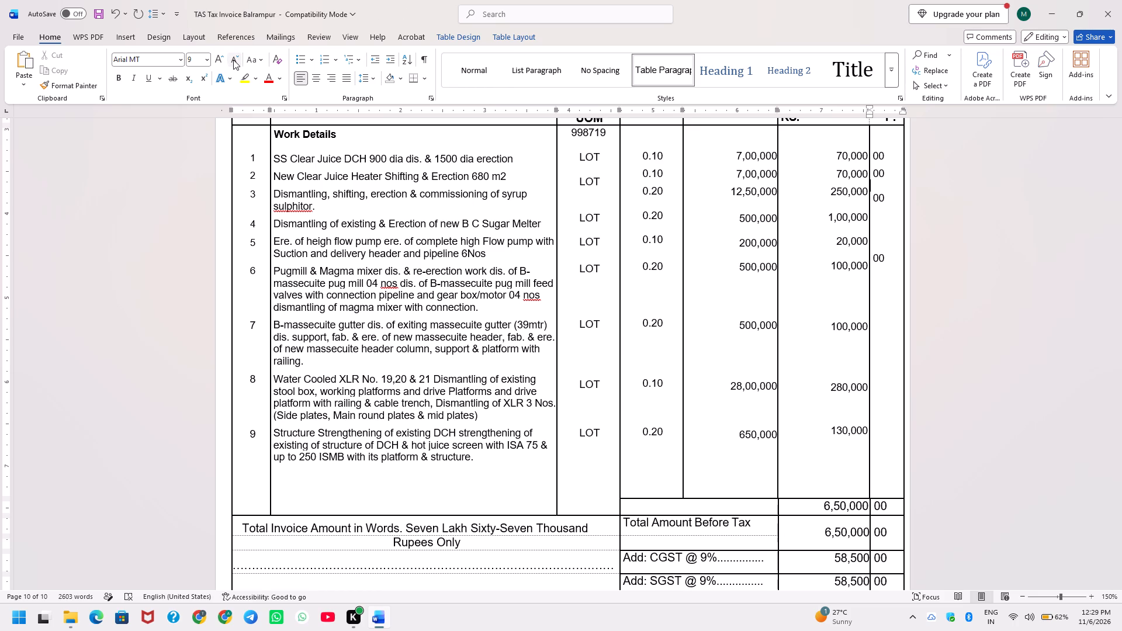
pyautogui.tripleClick(233, 60)
pyautogui.click(233, 60)
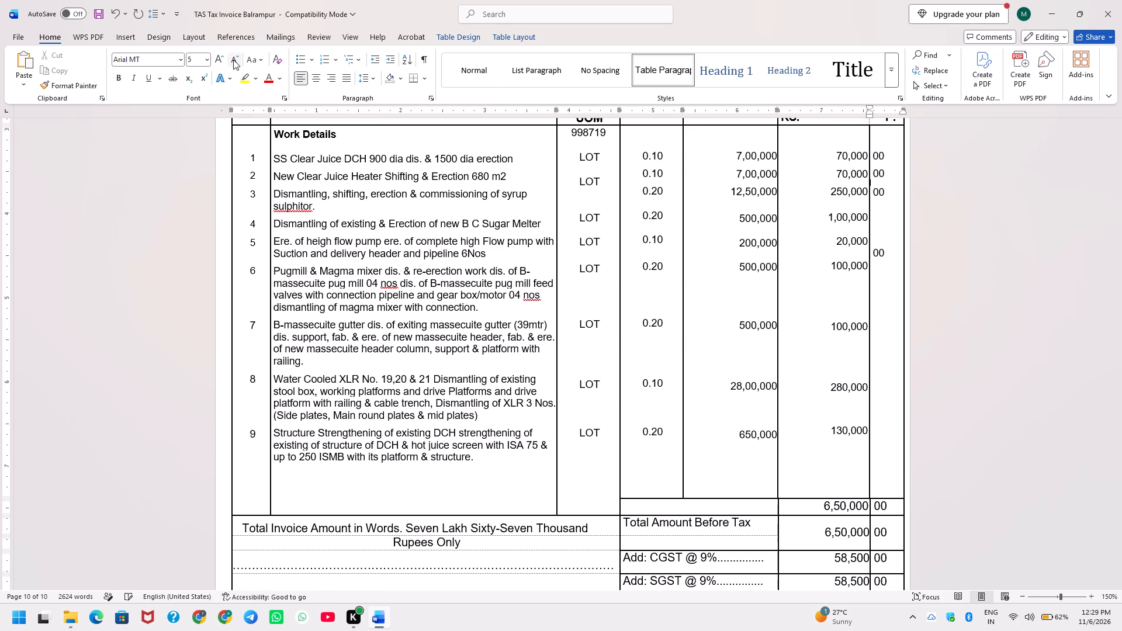
pyautogui.click(233, 60)
# Enter 00 in the paise column beside the amounts of items 4 and 5.
pyautogui.press('Down')
pyautogui.press('Down')
pyautogui.press('Down')
pyautogui.press('Up')
pyautogui.press('Down')
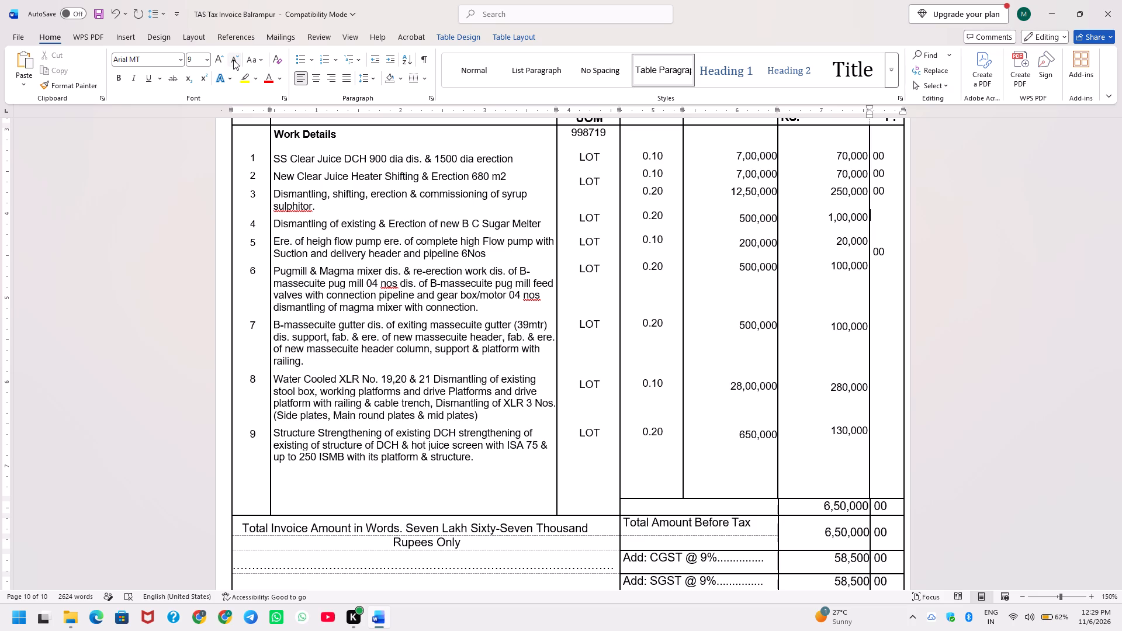
pyautogui.press('space')
pyautogui.write('00')
pyautogui.press('Down')
pyautogui.press('Down')
pyautogui.press('space')
pyautogui.write('00')
# Insert a blank line above item 6's 00 in the paise column and set its font size to 10 to align the entry.
pyautogui.press('Return')
pyautogui.press('Down')
pyautogui.press('Up')
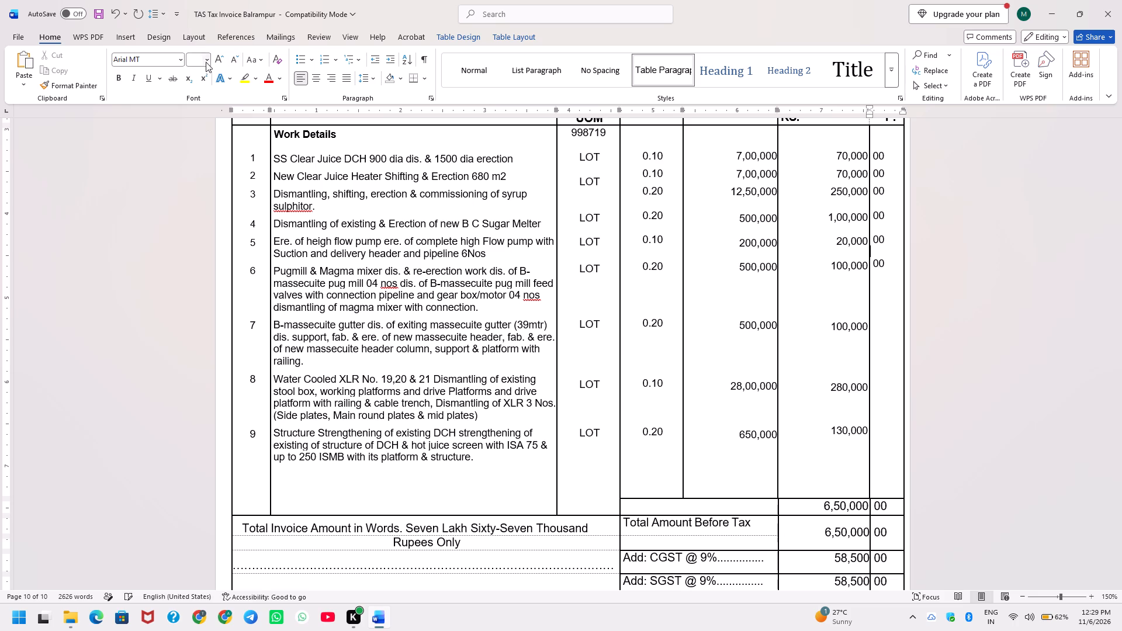
pyautogui.click(217, 61)
# Enter 00 for item 7 in the paise column, five lines below item 6's 00.
pyautogui.press('Down')
pyautogui.press('Right')
pyautogui.press('Right')
pyautogui.press('Right')
pyautogui.press('Return')
pyautogui.press('Return')
pyautogui.press('Return')
pyautogui.press('Return')
pyautogui.press('Return')
pyautogui.press('space')
pyautogui.write('00')
# Enter 00 for item 8 in the paise column, five lines below item 7's 00.
pyautogui.press('Return')
pyautogui.press('Return')
pyautogui.press('Return')
pyautogui.press('Return')
pyautogui.press('Return')
pyautogui.press('Return')
pyautogui.press('space')
pyautogui.press('BackSpace')
pyautogui.press('BackSpace')
pyautogui.press('space')
pyautogui.write('00')
# Enter 00 for item 9 in the paise column, three lines below item 8's 00, removing the surplus blank line.
pyautogui.press('Return')
pyautogui.press('Return')
pyautogui.press('Return')
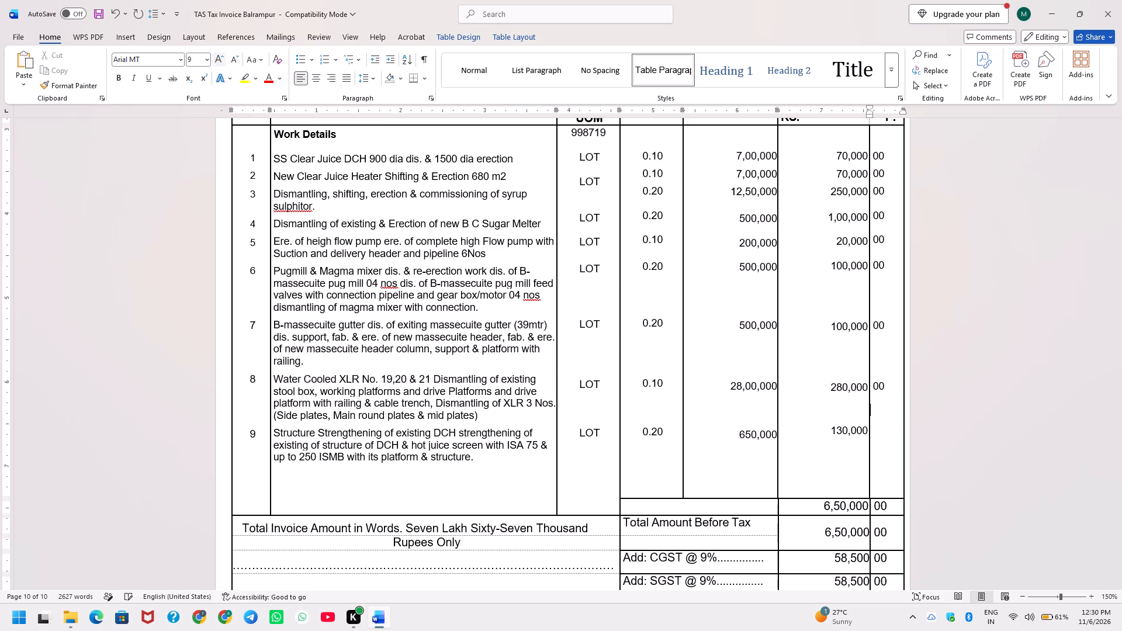
pyautogui.press('Return')
pyautogui.press('space')
pyautogui.press('0')
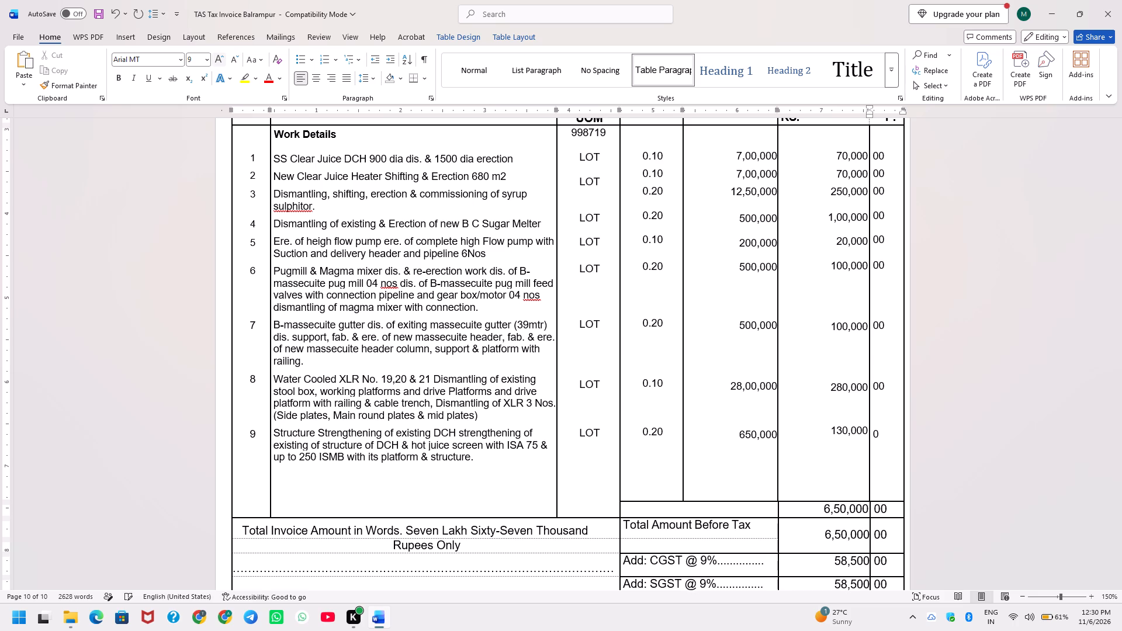
pyautogui.press('0')
pyautogui.press('Up')
pyautogui.press('Delete')
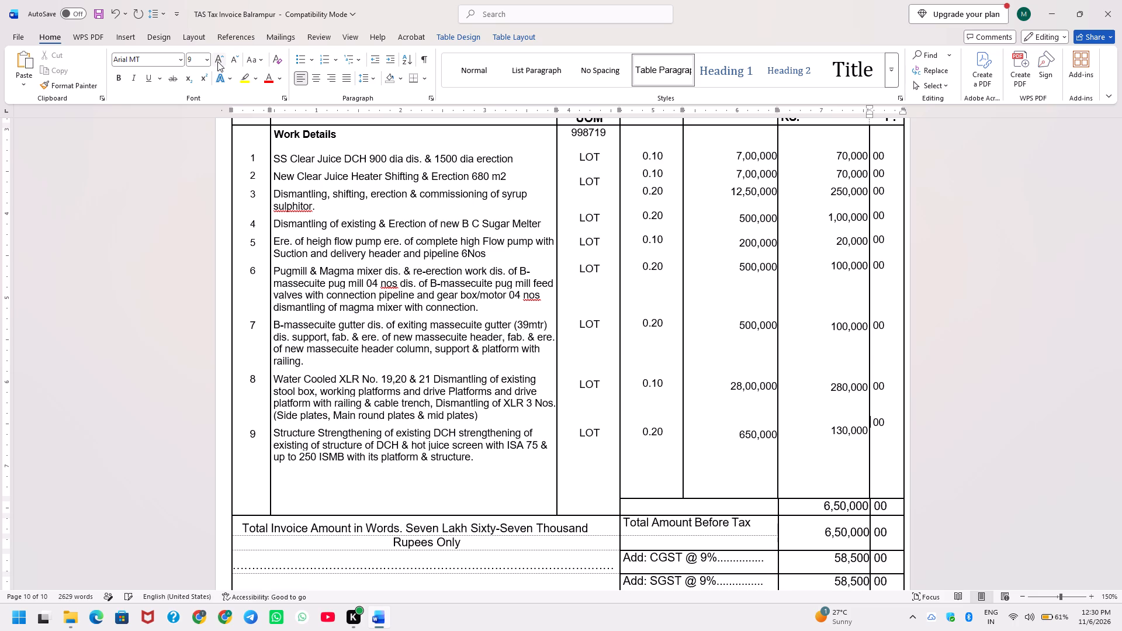
# Enlarge the blank line above item 9's 00 to font size 15 to align the entry with its amount.
pyautogui.press('Up')
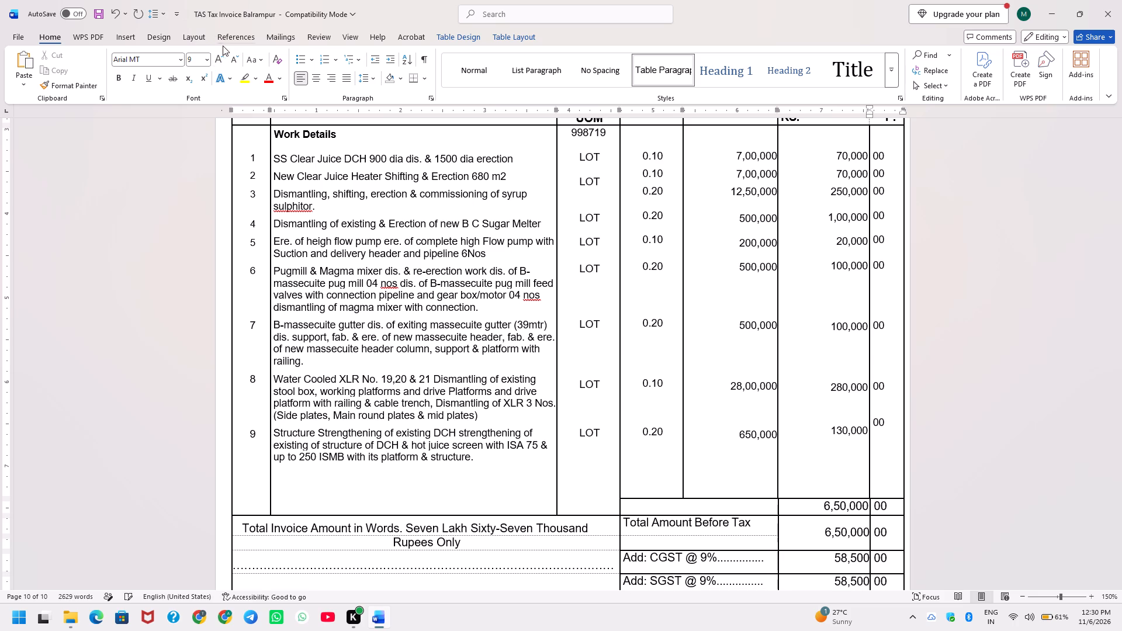
pyautogui.doubleClick(222, 56)
pyautogui.doubleClick(222, 56)
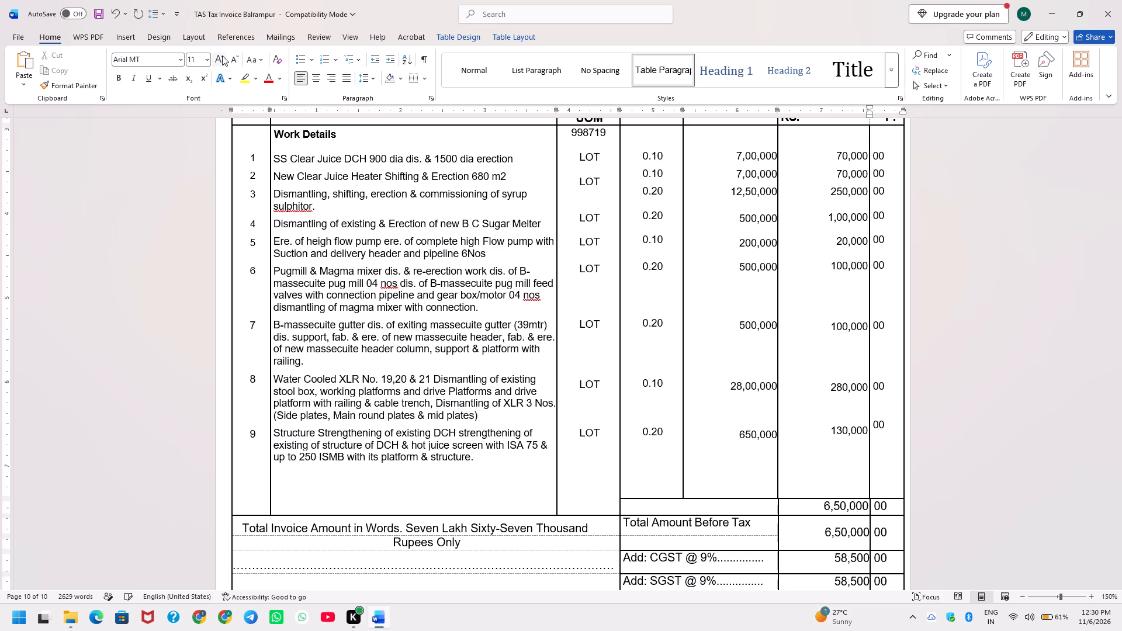
pyautogui.click(222, 56)
pyautogui.click(222, 56)
# Open a blank Excel workbook and place its reduced window so the invoice's Amount column stays visible beside it.
pyautogui.write('exe')
pyautogui.press('BackSpace')
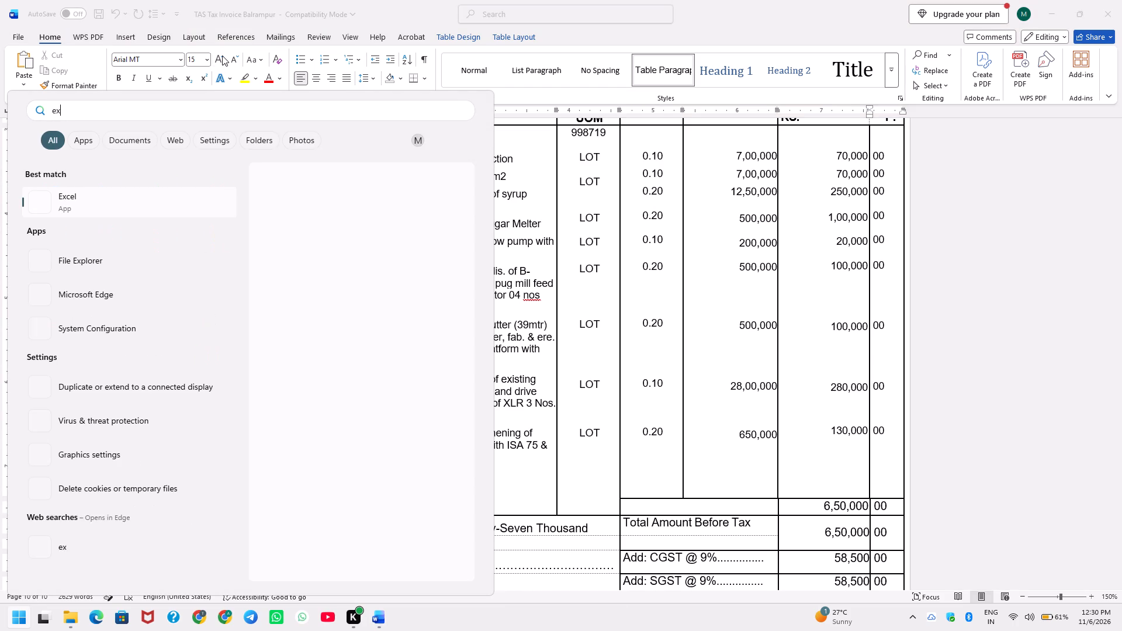
pyautogui.write('cel')
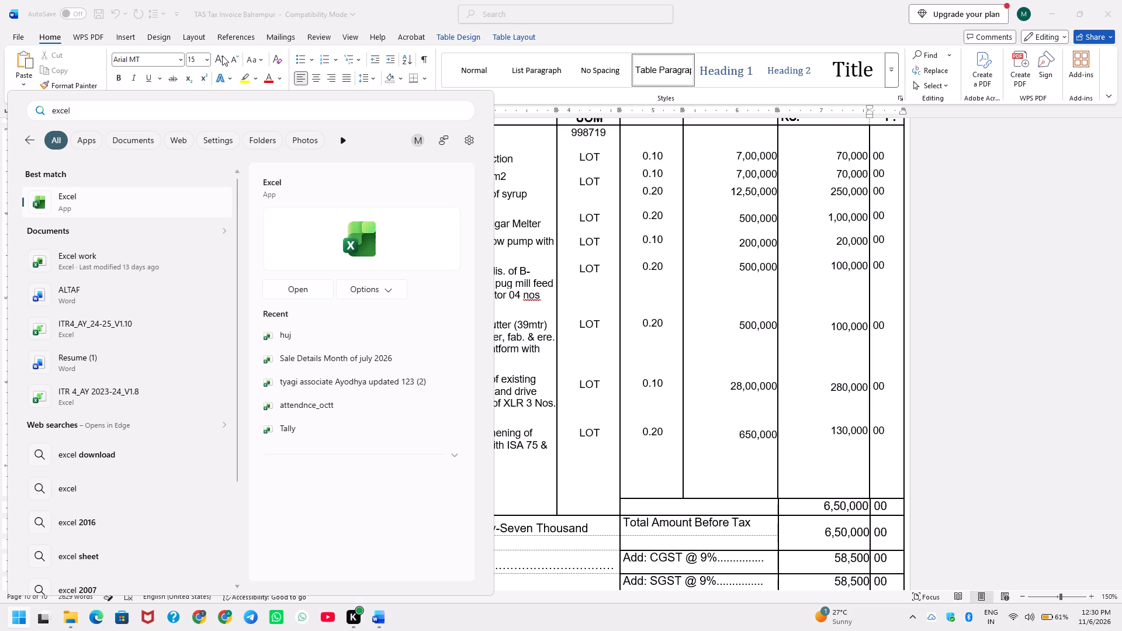
pyautogui.press('Return')
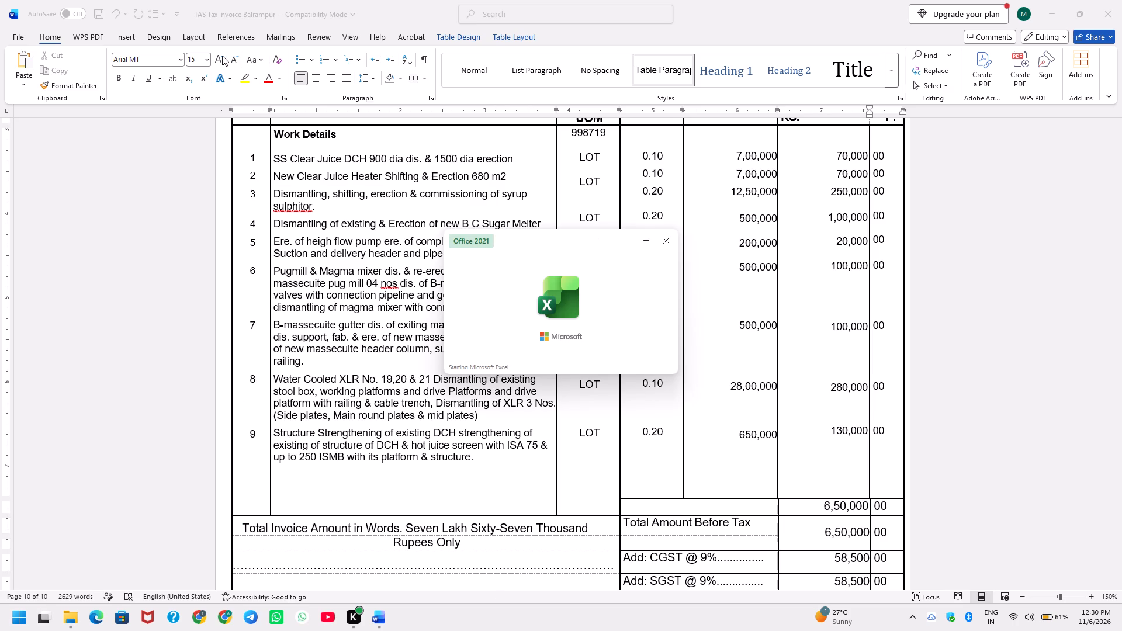
pyautogui.press('Return')
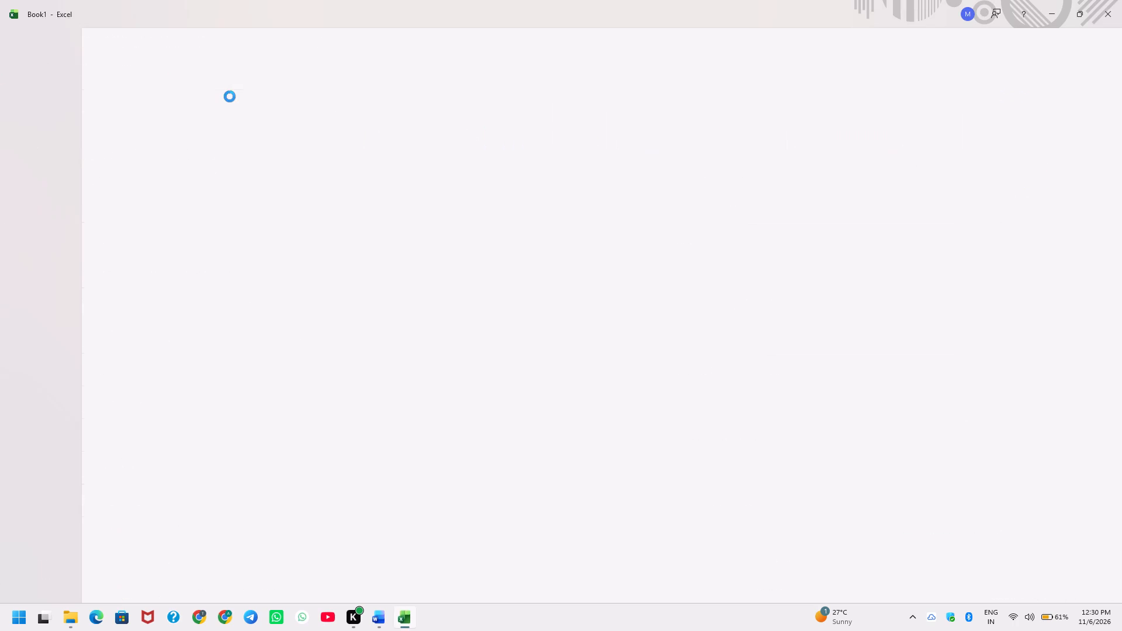
pyautogui.click(1082, 9)
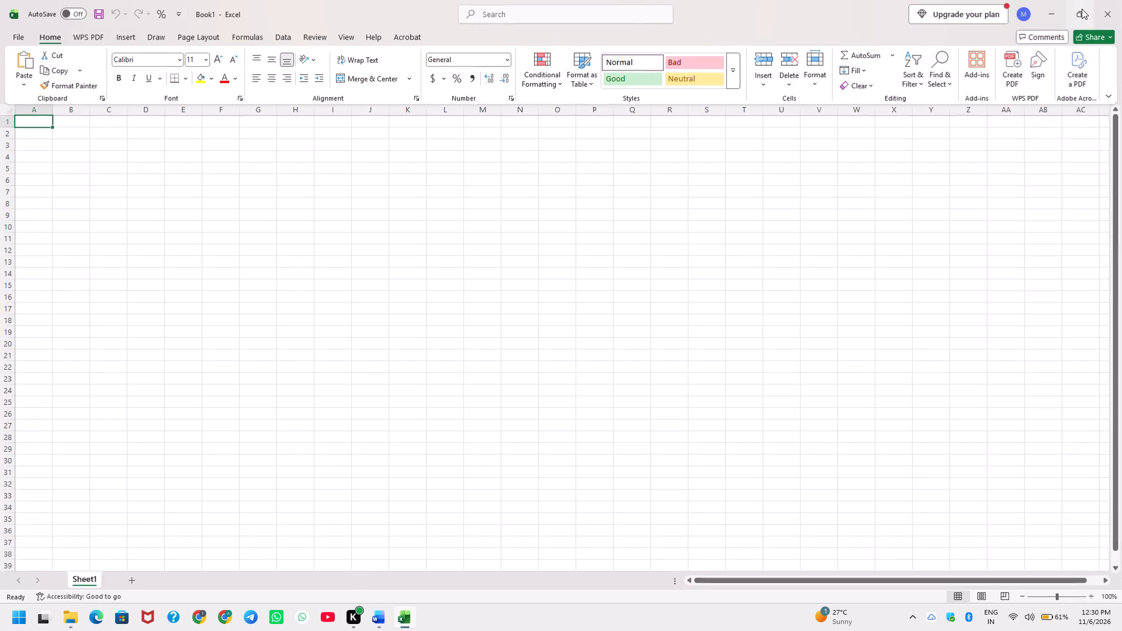
pyautogui.moveTo(713, 110); pyautogui.dragTo(601, 127)
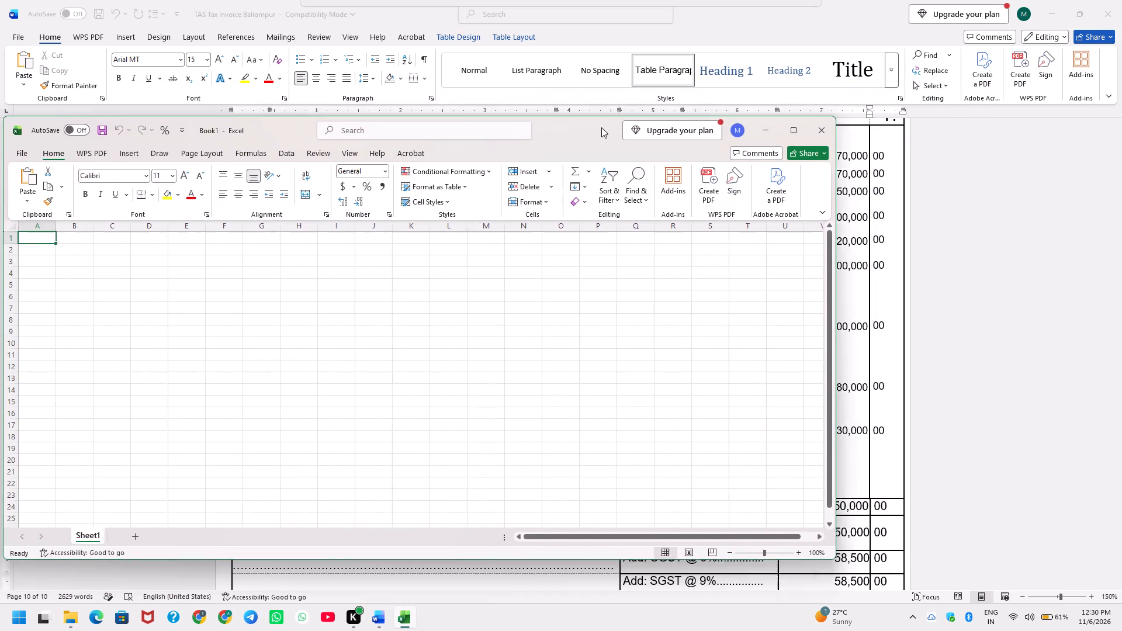
pyautogui.moveTo(601, 127); pyautogui.dragTo(583, 126)
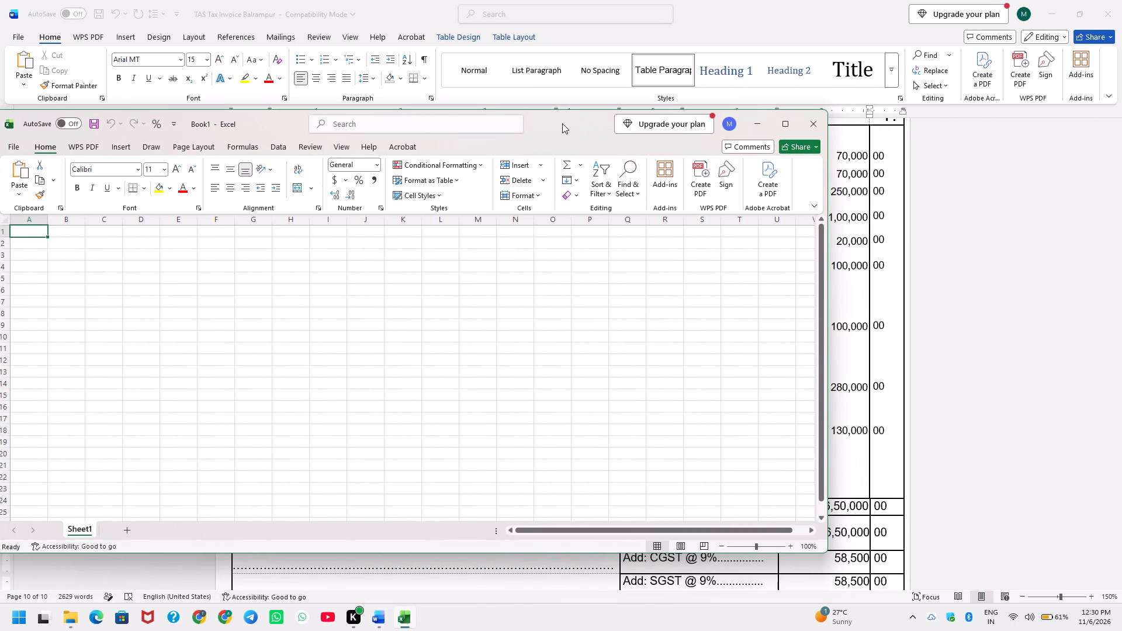
pyautogui.moveTo(561, 120); pyautogui.dragTo(547, 122)
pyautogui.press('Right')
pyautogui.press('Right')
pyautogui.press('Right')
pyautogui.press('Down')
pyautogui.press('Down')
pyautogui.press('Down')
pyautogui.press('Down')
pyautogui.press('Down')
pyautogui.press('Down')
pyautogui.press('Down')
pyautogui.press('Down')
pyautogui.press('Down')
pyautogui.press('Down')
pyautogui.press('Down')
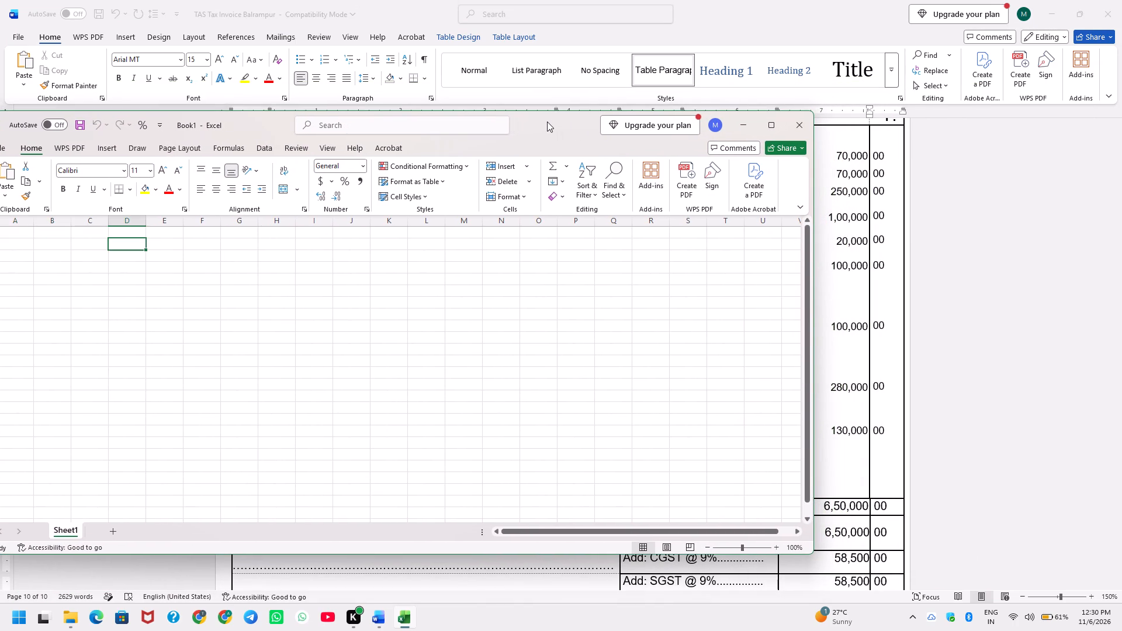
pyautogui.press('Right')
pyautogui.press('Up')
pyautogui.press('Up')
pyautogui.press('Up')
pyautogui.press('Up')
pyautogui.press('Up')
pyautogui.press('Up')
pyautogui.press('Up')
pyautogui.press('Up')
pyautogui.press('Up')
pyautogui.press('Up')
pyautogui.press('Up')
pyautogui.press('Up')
# Enter the amounts of items 1 to 3 in column G from cell G4 down: 70000, 70000 and 250000.
pyautogui.press('Right')
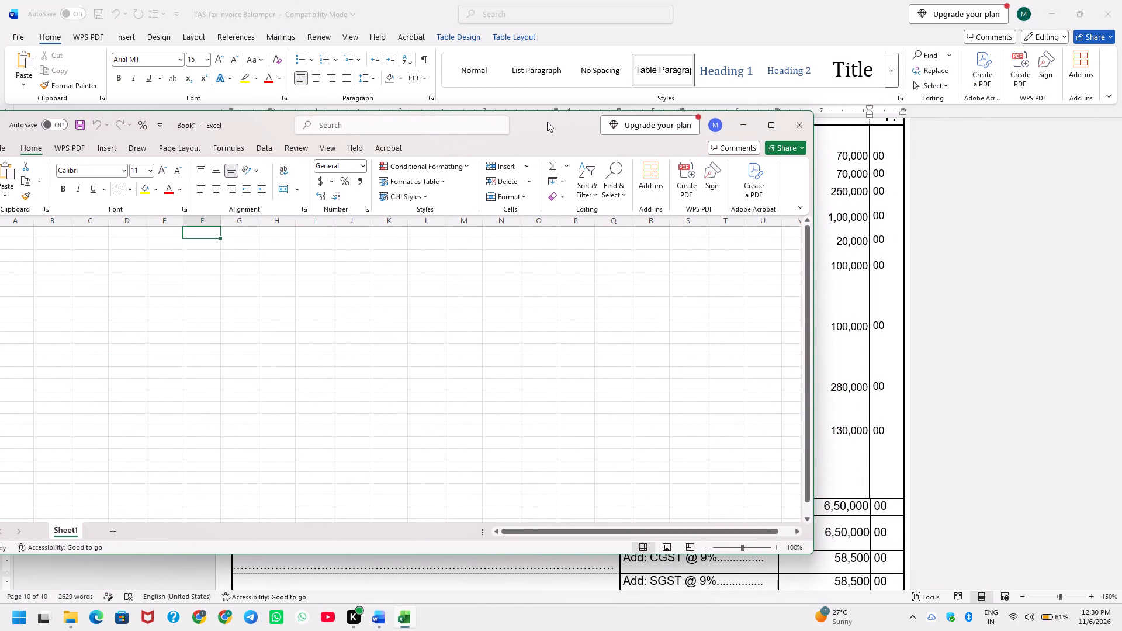
pyautogui.press('Down')
pyautogui.press('Down')
pyautogui.press('Right')
pyautogui.press('Down')
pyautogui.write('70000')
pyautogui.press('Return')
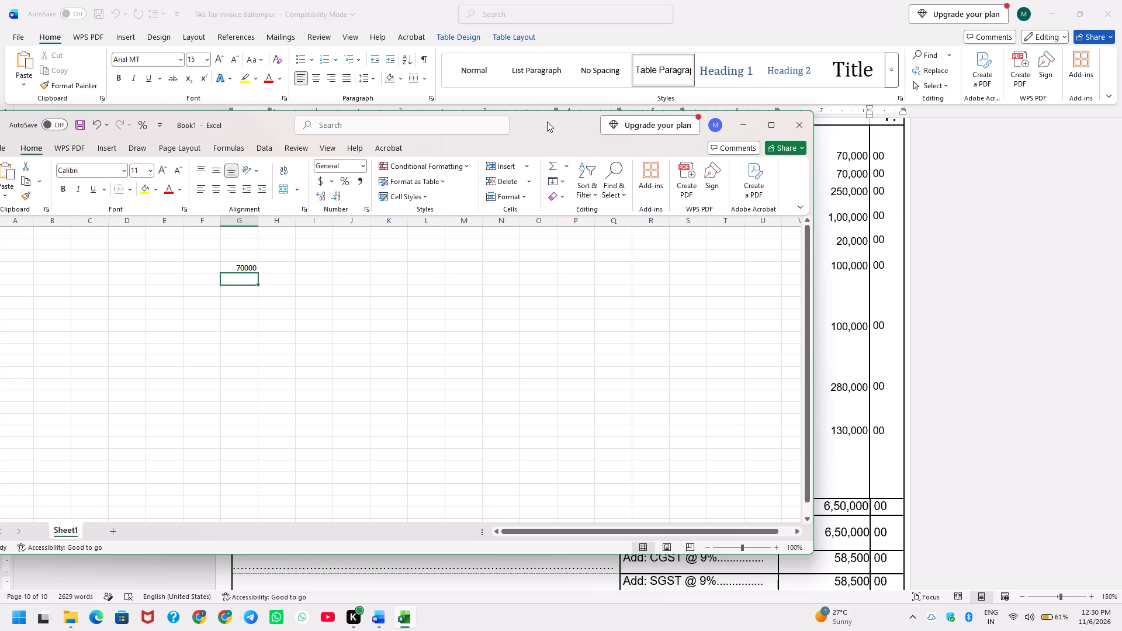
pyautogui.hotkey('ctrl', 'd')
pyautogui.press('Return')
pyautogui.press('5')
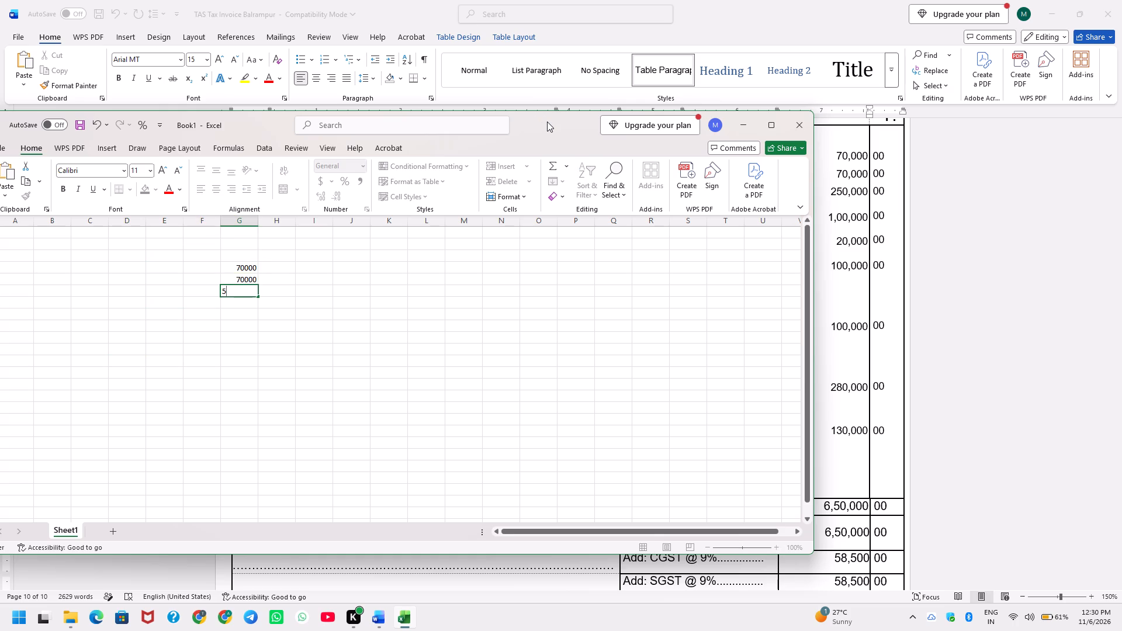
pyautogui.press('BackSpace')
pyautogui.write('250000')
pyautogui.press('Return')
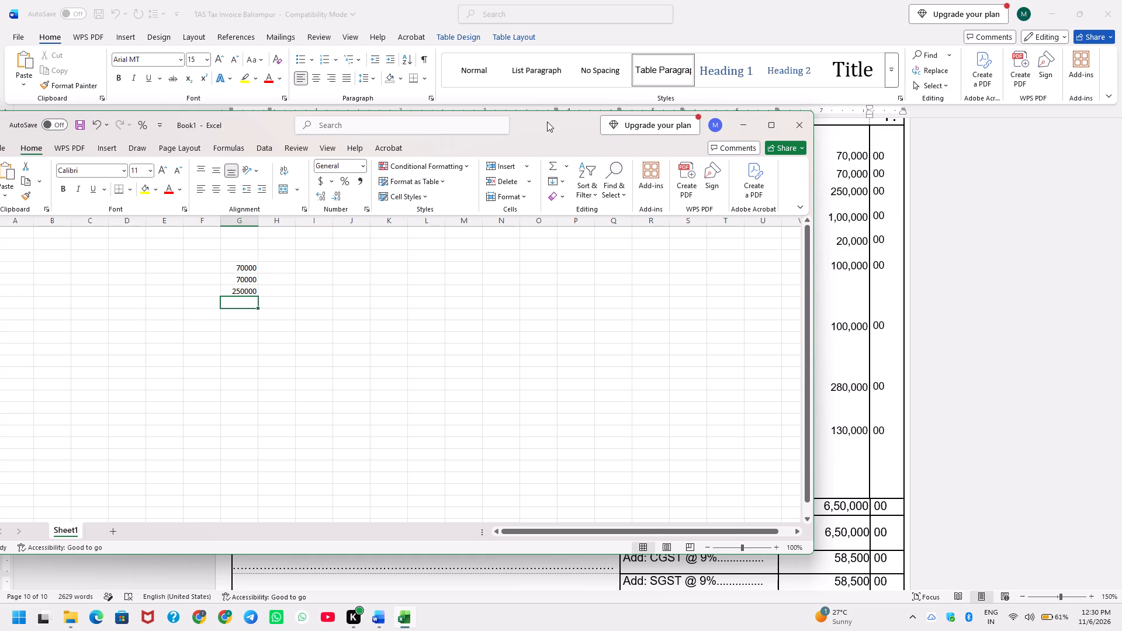
# Enter the amounts of items 4 to 9 below them in column G: 100000, 20000, 100000, 100000, 280000 and 130000.
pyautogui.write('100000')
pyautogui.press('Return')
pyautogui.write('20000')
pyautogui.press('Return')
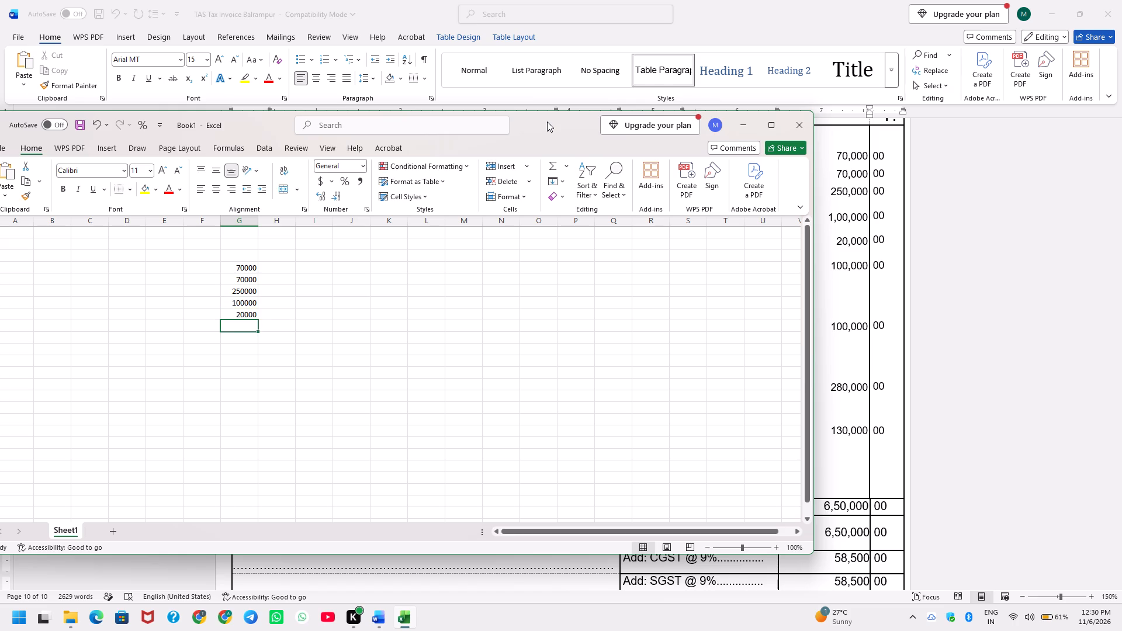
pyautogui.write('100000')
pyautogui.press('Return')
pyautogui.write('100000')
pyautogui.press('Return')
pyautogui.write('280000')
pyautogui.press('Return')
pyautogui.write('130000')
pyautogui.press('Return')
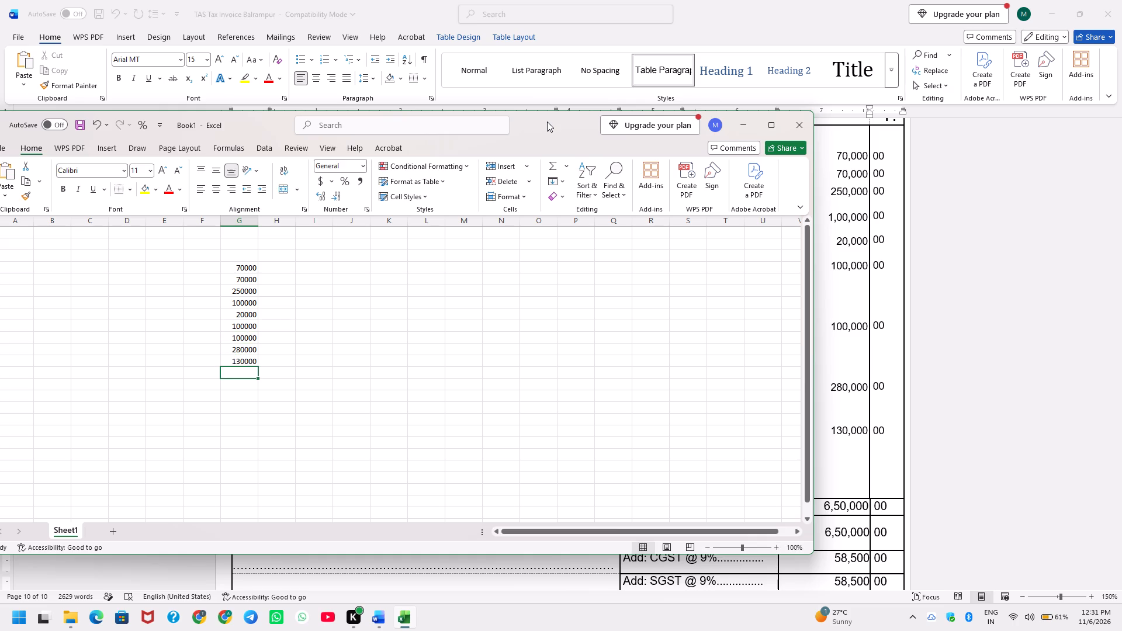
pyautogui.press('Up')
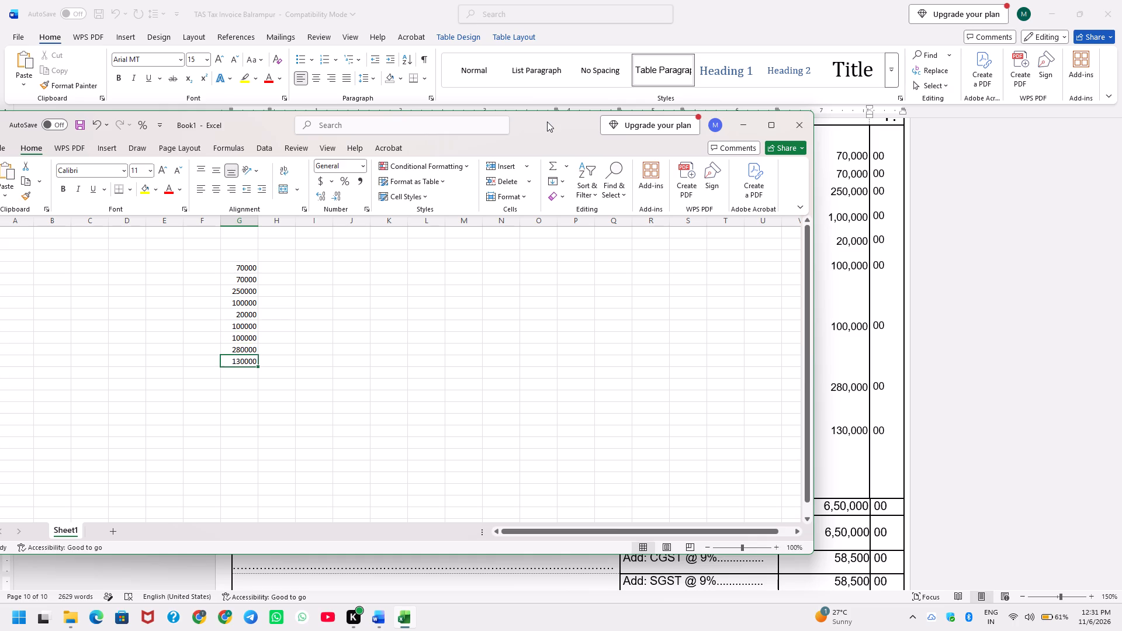
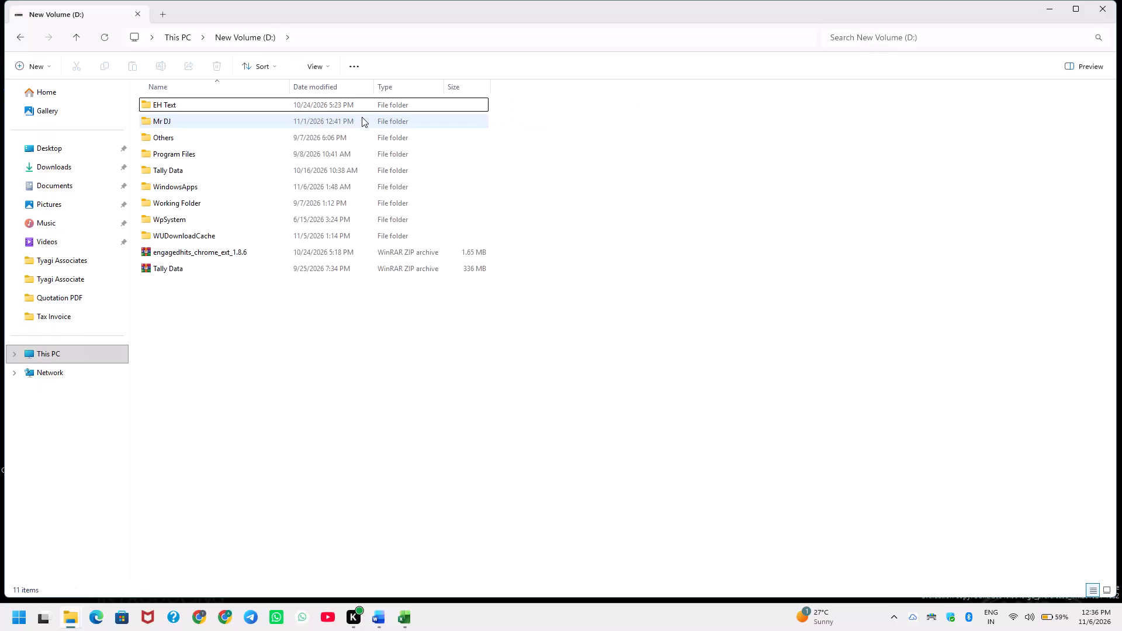
# In File Explorer, go to the Tax Invoice folder and select the PDF Bill No 92 (06.11.2026).
pyautogui.keyDown('ctrl'); pyautogui.keyDown('shift'); pyautogui.click(41, 313); pyautogui.keyUp('shift'); pyautogui.keyUp('ctrl')
pyautogui.keyDown('ctrl'); pyautogui.keyDown('shift'); pyautogui.scroll(-7, 365, 271); pyautogui.keyUp('shift'); pyautogui.keyUp('ctrl')
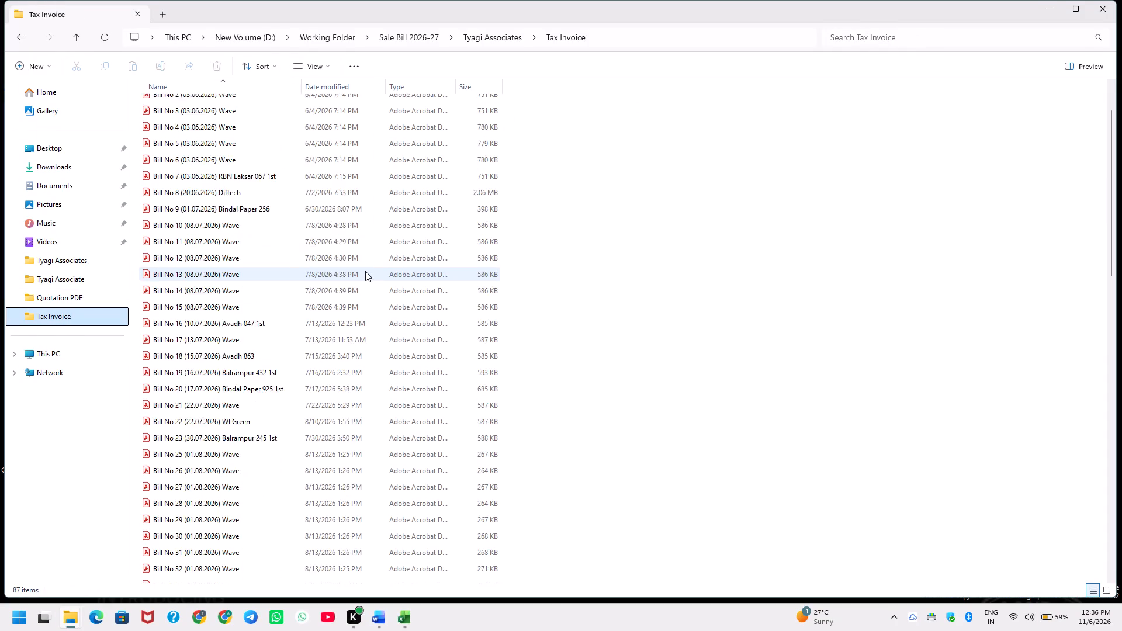
pyautogui.keyDown('ctrl'); pyautogui.keyDown('shift'); pyautogui.scroll(-20, 365, 271); pyautogui.keyUp('shift'); pyautogui.keyUp('ctrl')
pyautogui.keyDown('ctrl'); pyautogui.keyDown('shift'); pyautogui.scroll(-2, 365, 271); pyautogui.keyUp('shift'); pyautogui.keyUp('ctrl')
pyautogui.keyDown('ctrl'); pyautogui.keyDown('shift'); pyautogui.click(199, 563); pyautogui.keyUp('shift'); pyautogui.keyUp('ctrl')
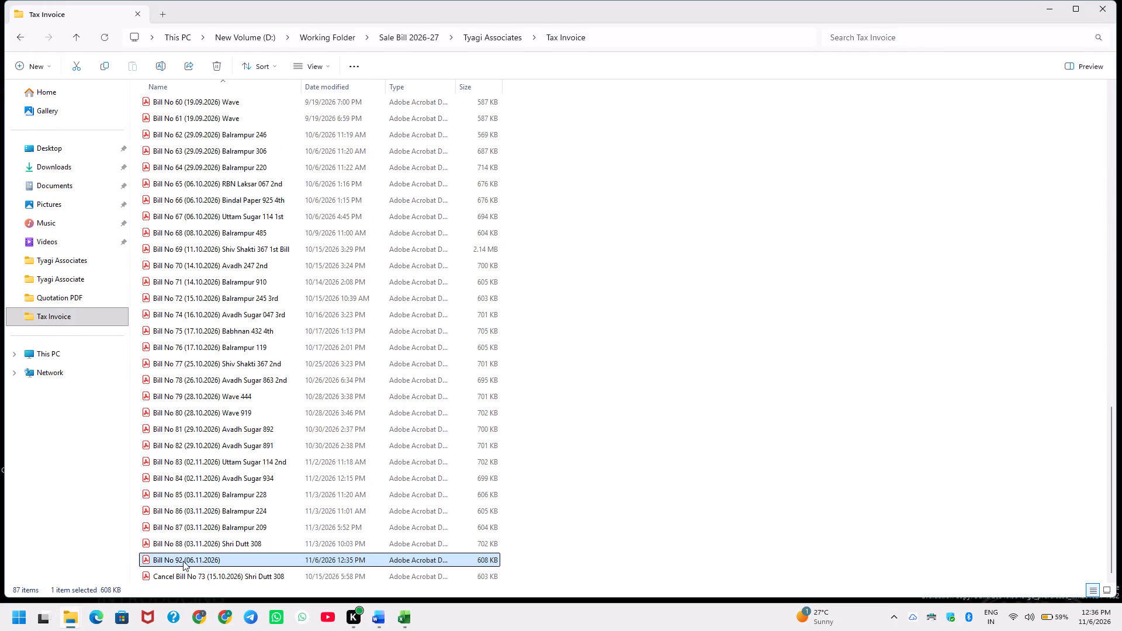
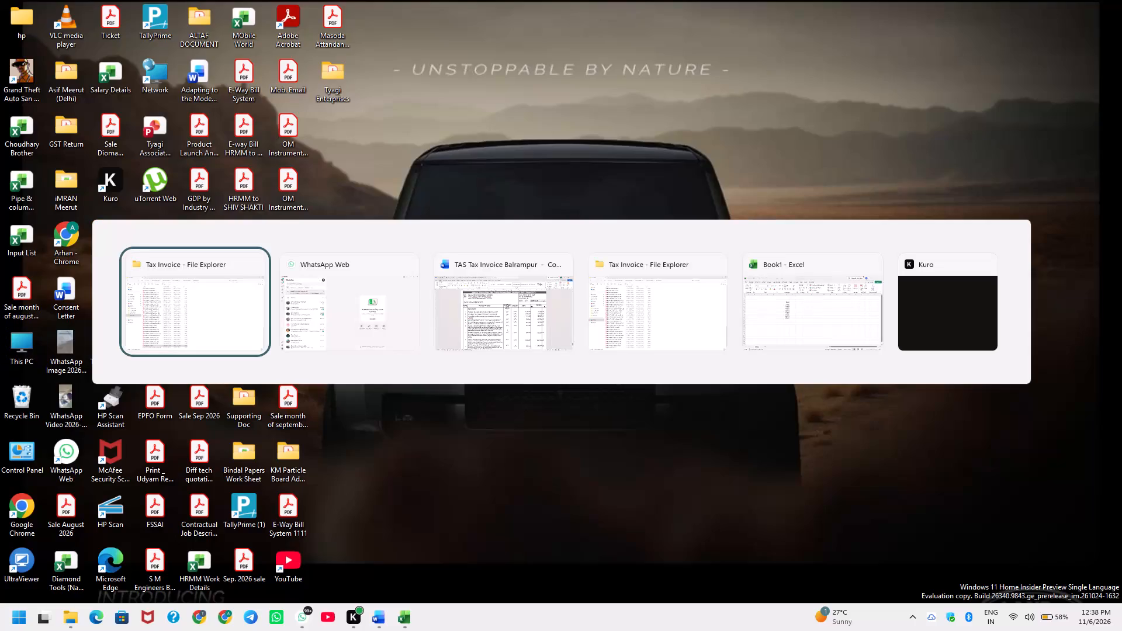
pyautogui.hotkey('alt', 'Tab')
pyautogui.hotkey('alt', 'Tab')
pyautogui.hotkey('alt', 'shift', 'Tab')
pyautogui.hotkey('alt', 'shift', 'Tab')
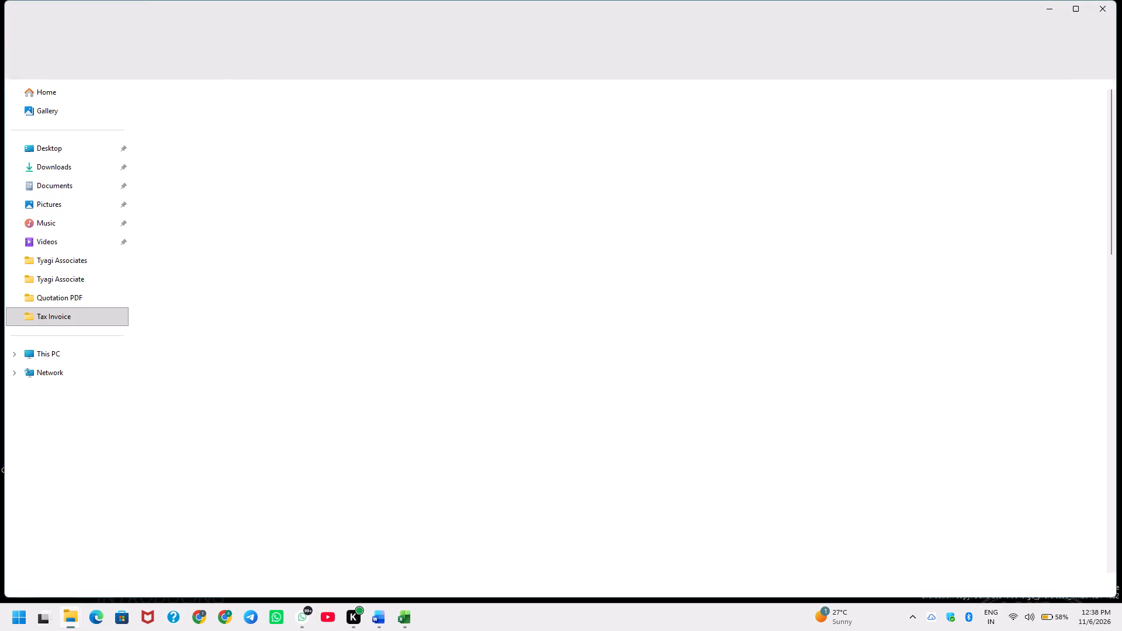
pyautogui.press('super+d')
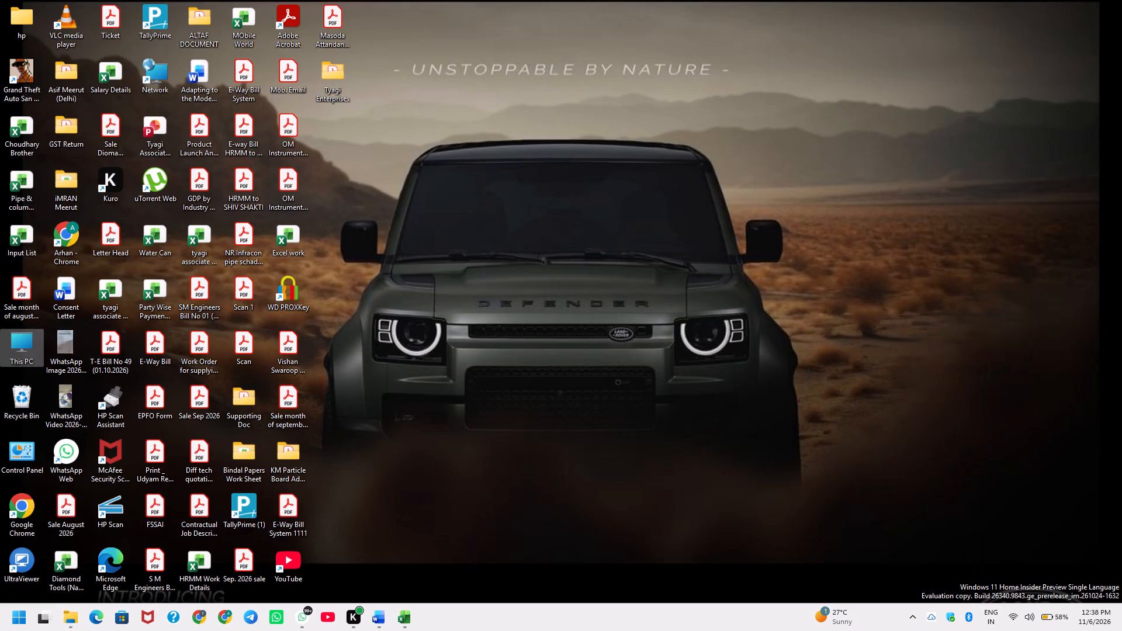